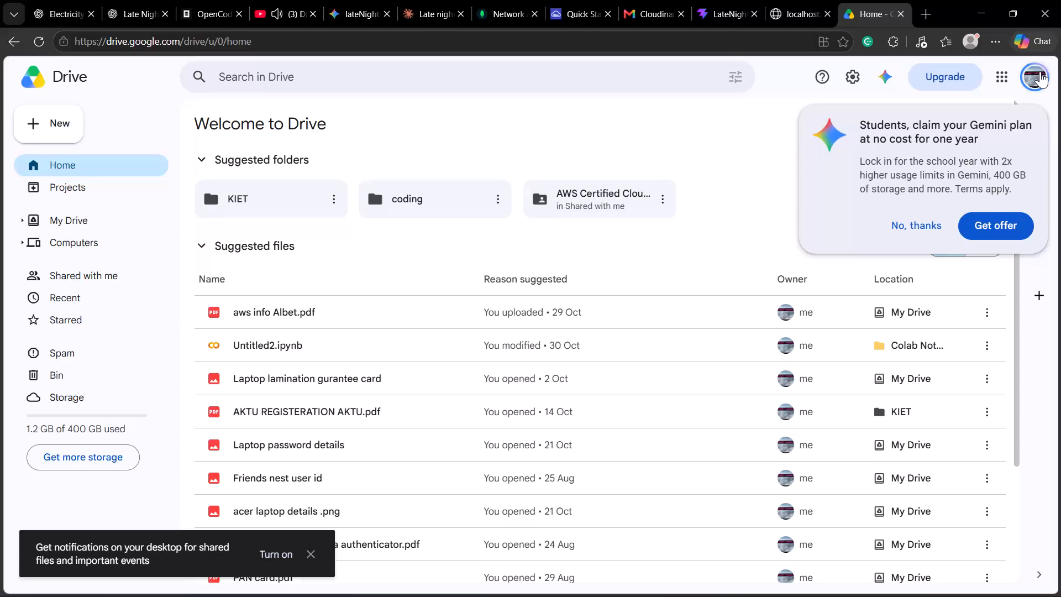
Decline the student Gemini plan offer shown on the Drive home page.
left_click(664, 129)
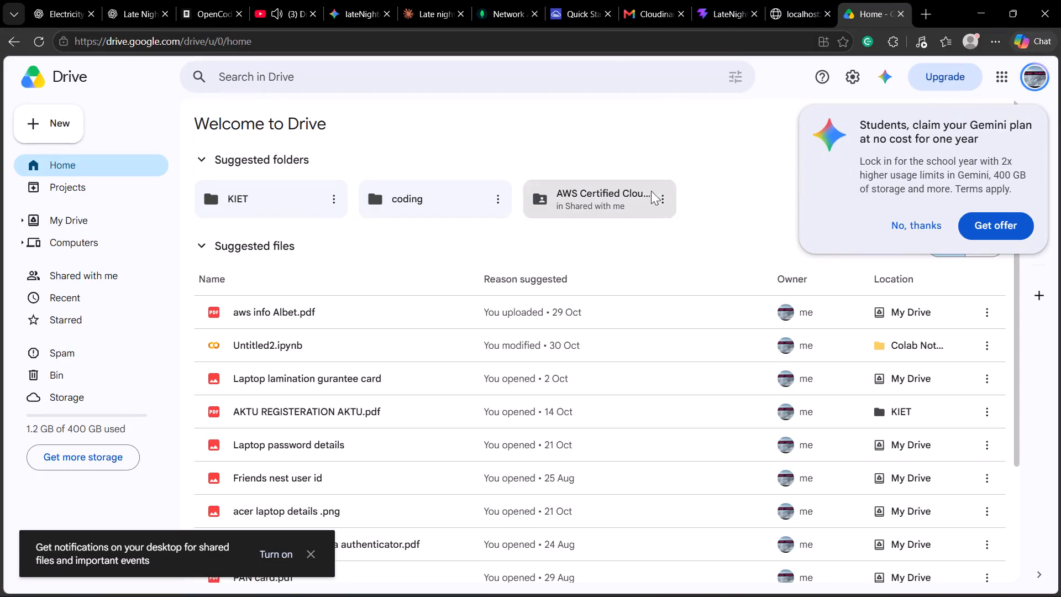
left_click(902, 224)
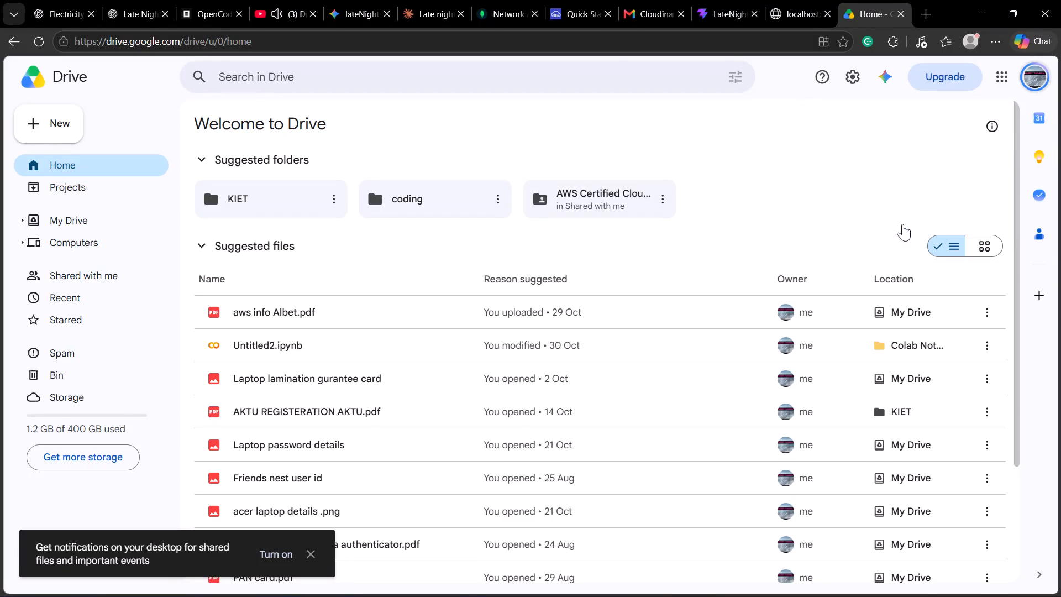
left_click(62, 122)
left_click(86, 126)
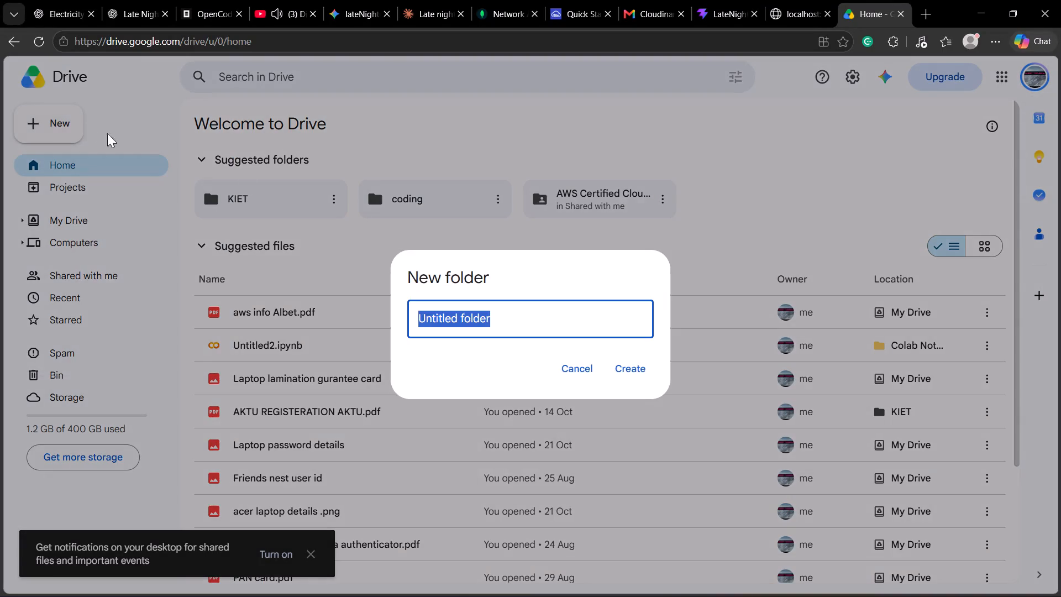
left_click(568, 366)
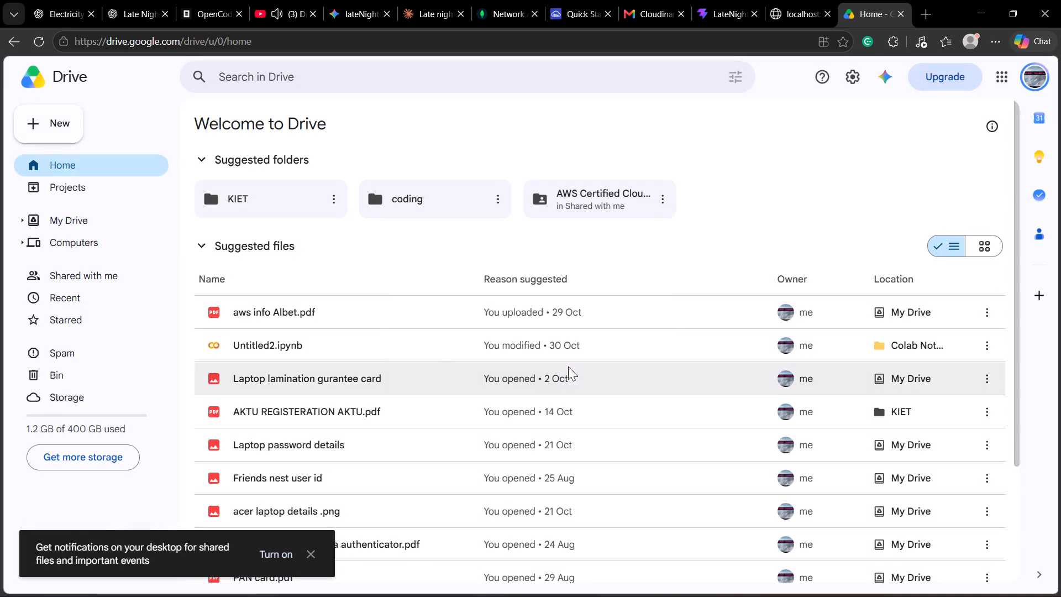
Upload the image file "WhatsApp Image 2026-11-01 at 5.33.57 AM" from the Downloads folder to Drive.
left_click(53, 127)
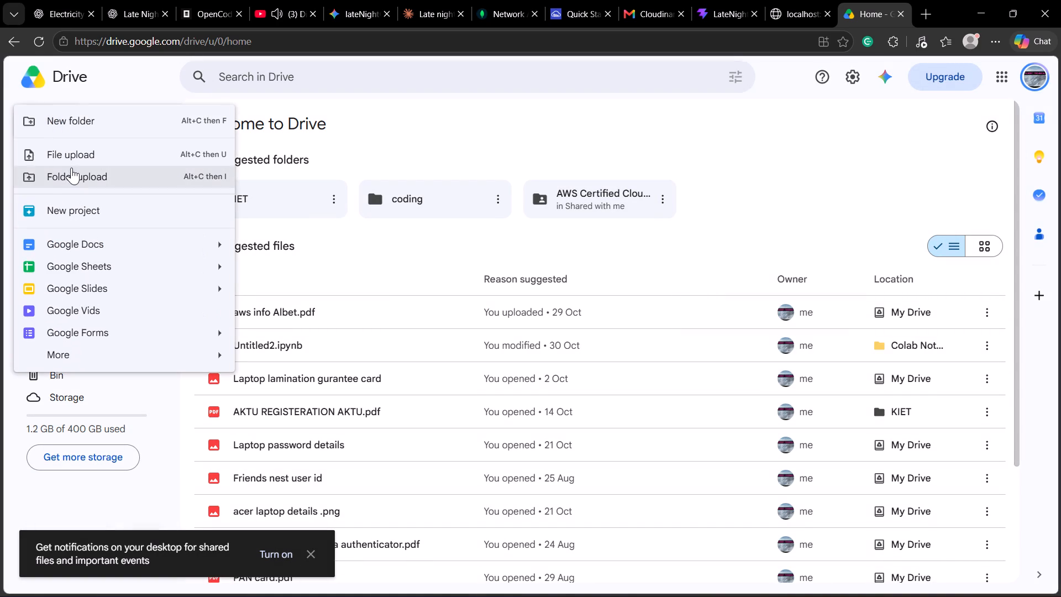
left_click(73, 157)
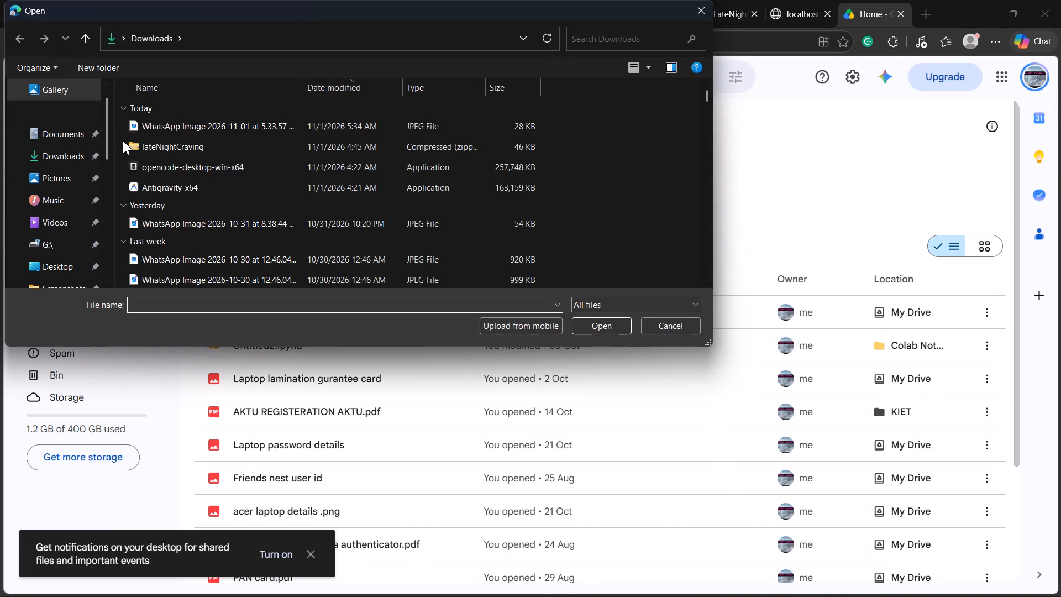
left_click(182, 118)
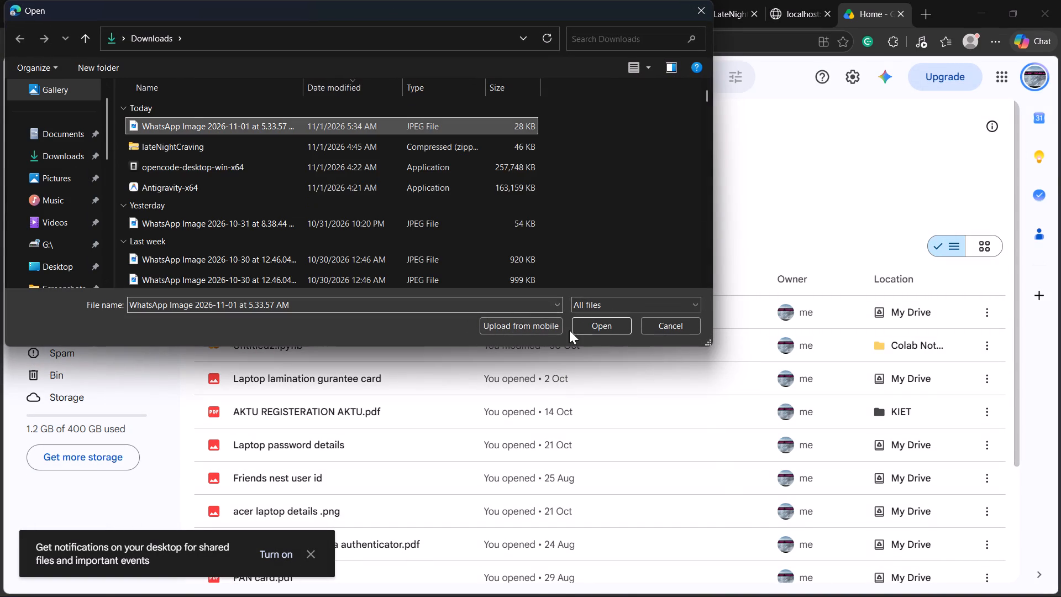
left_click(587, 322)
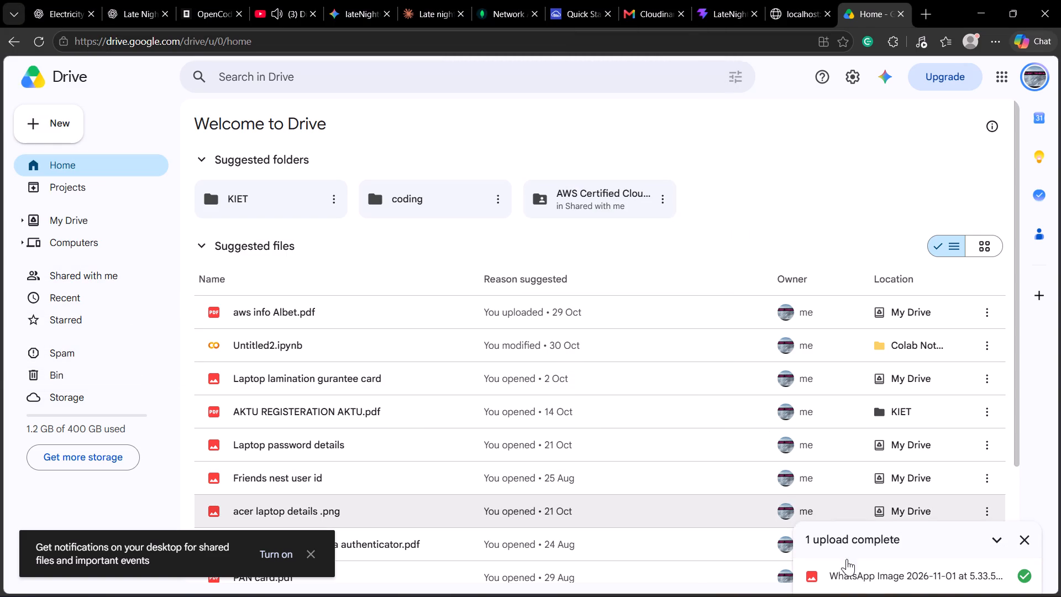
Preview the uploaded QR code image and check which options are offered for opening it elsewhere.
left_click(868, 574)
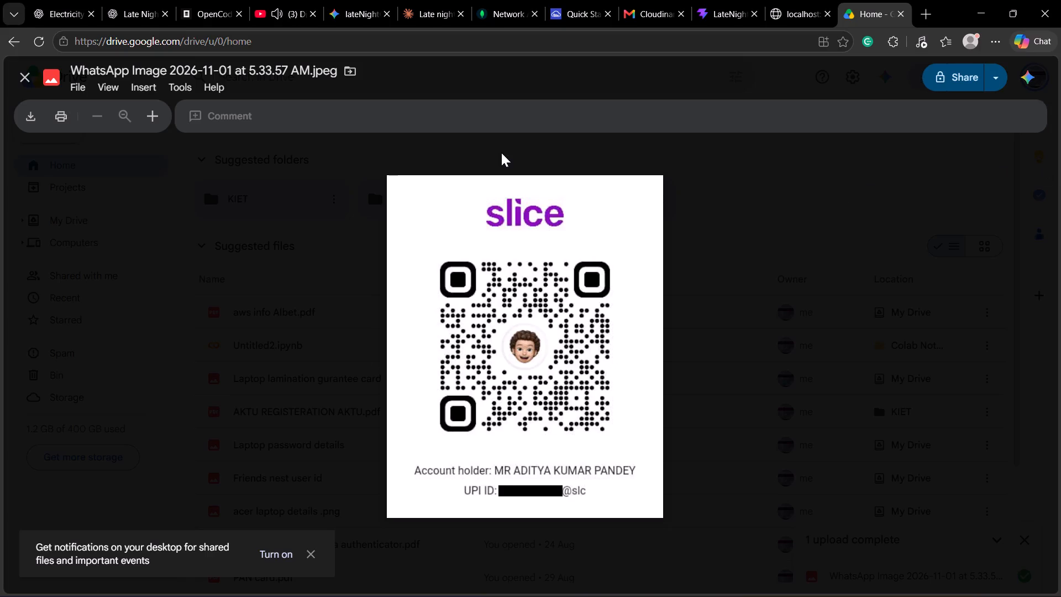
left_click(902, 82)
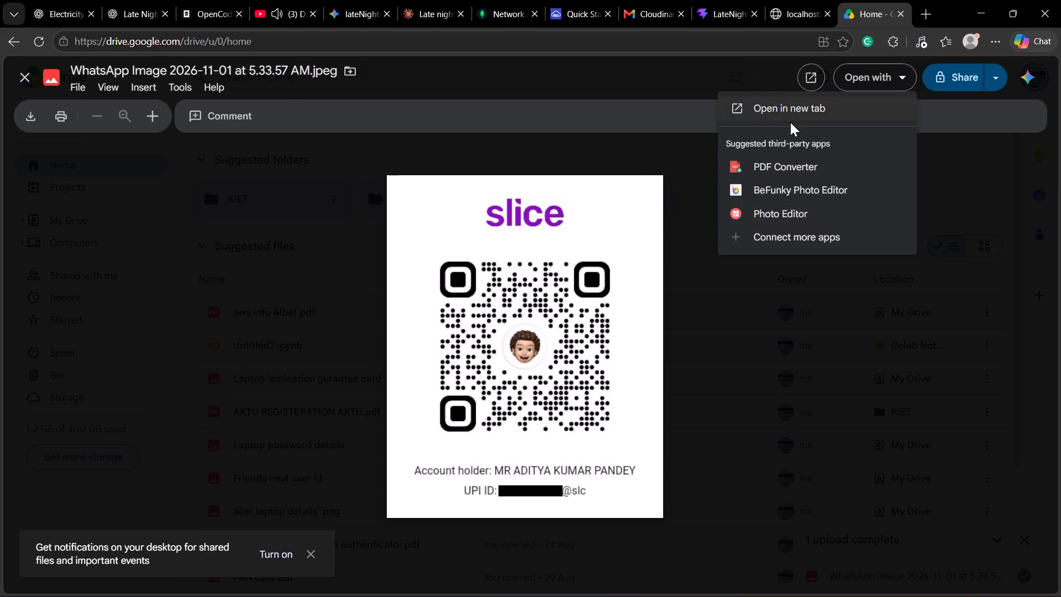
left_click(10, 74)
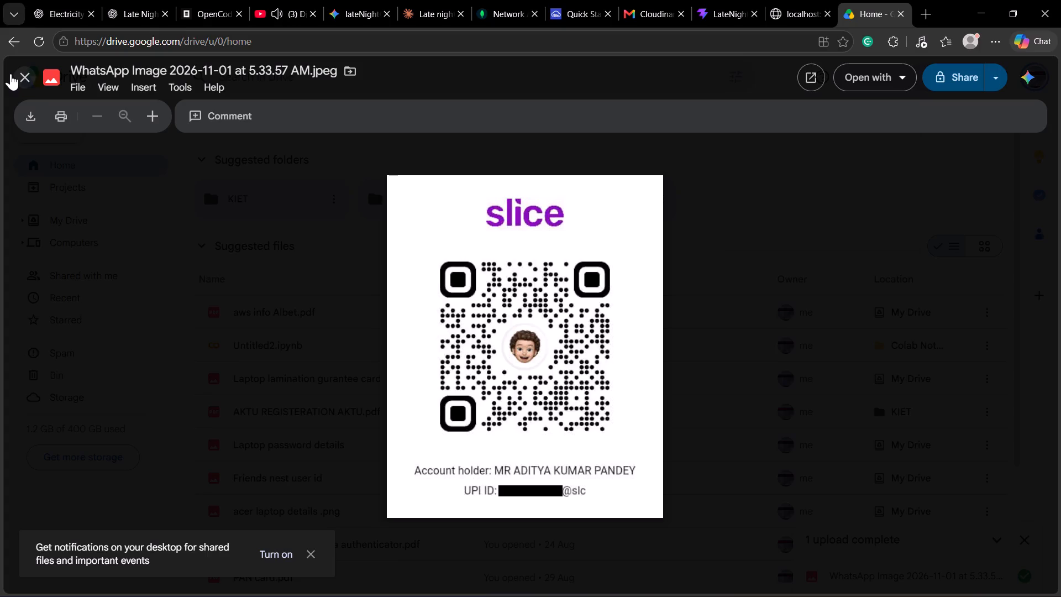
Start renaming the opened WhatsApp QR image, entering lateNightCraving as the base name before the .jpeg extension.
left_click(888, 72)
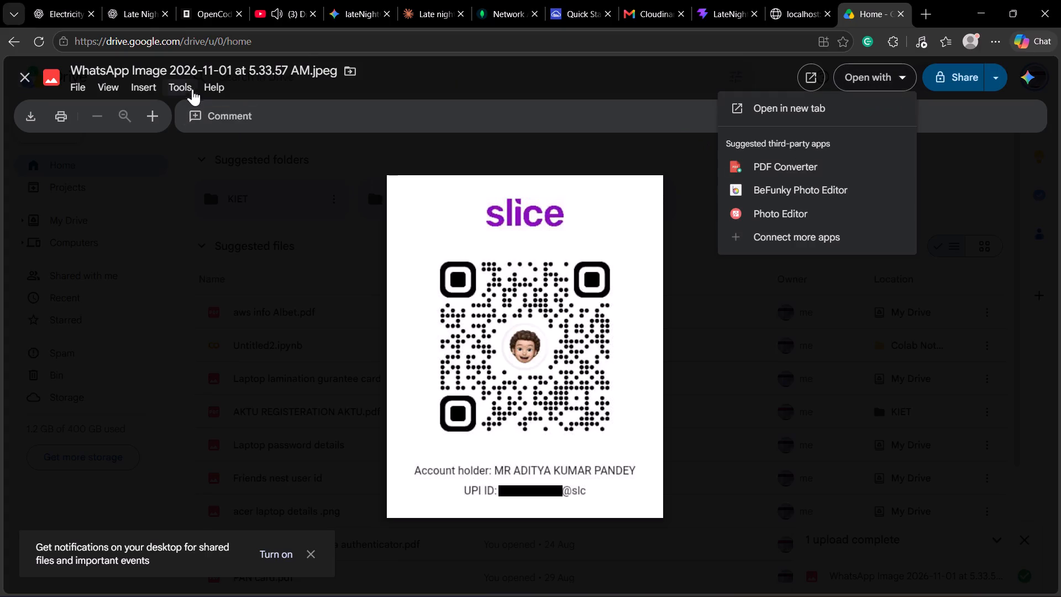
left_click(86, 83)
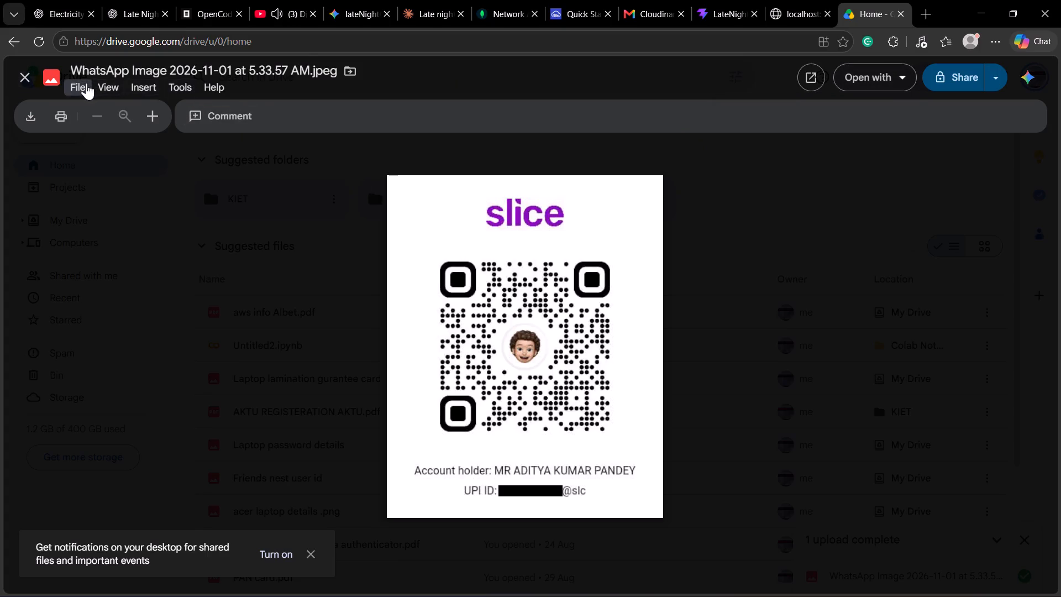
left_click(112, 224)
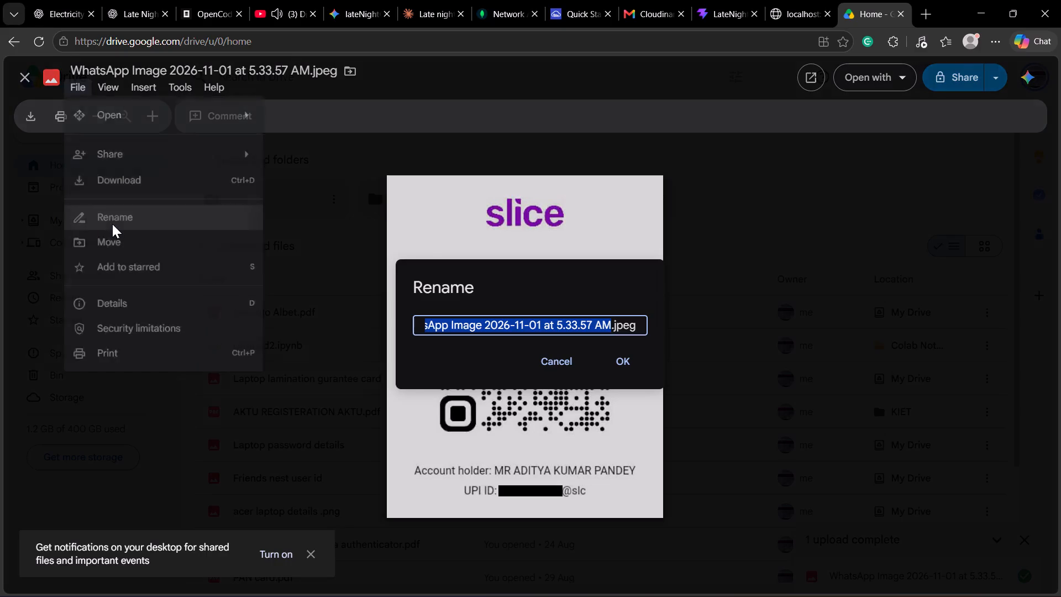
type("aditya")
key("space")
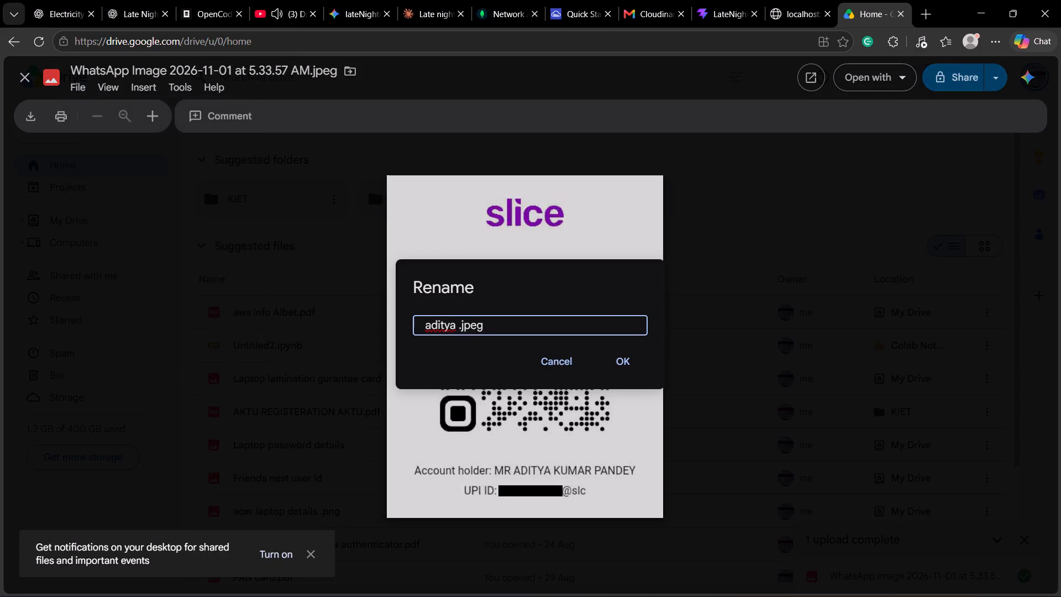
type("qr")
key("space")
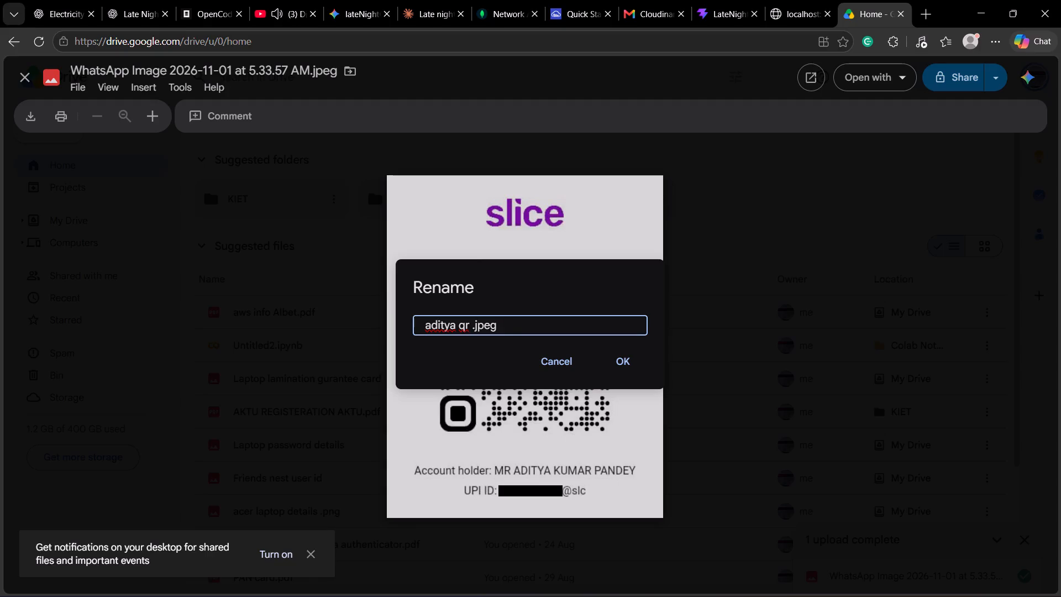
key("n")
key("ctrl+BackSpace")
key("ctrl+BackSpace")
key("ctrl+BackSpace")
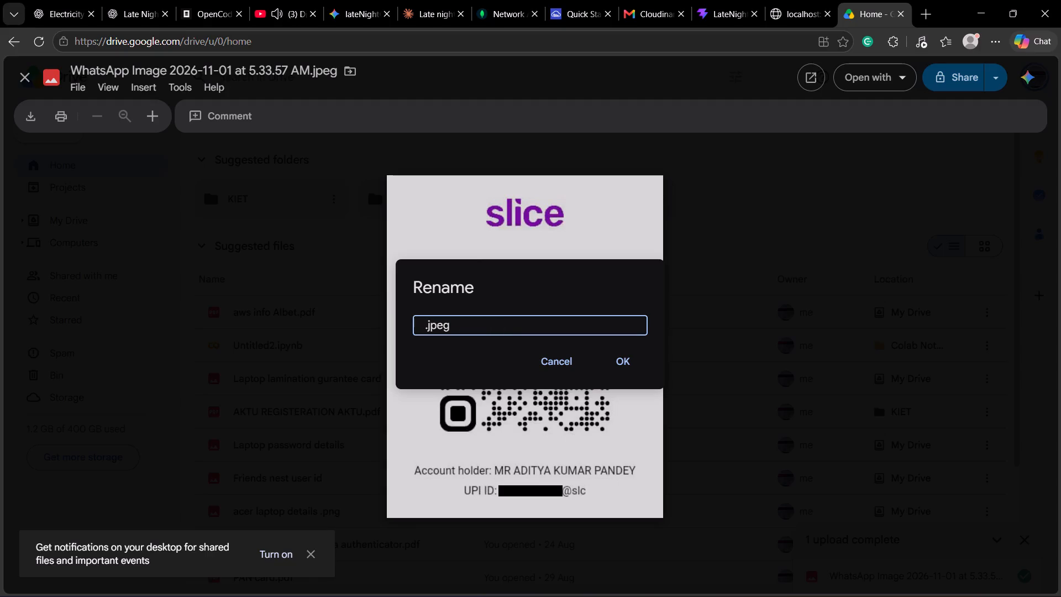
type("nigh")
key("t")
type("Cravi")
key("ctrl+BackSpace")
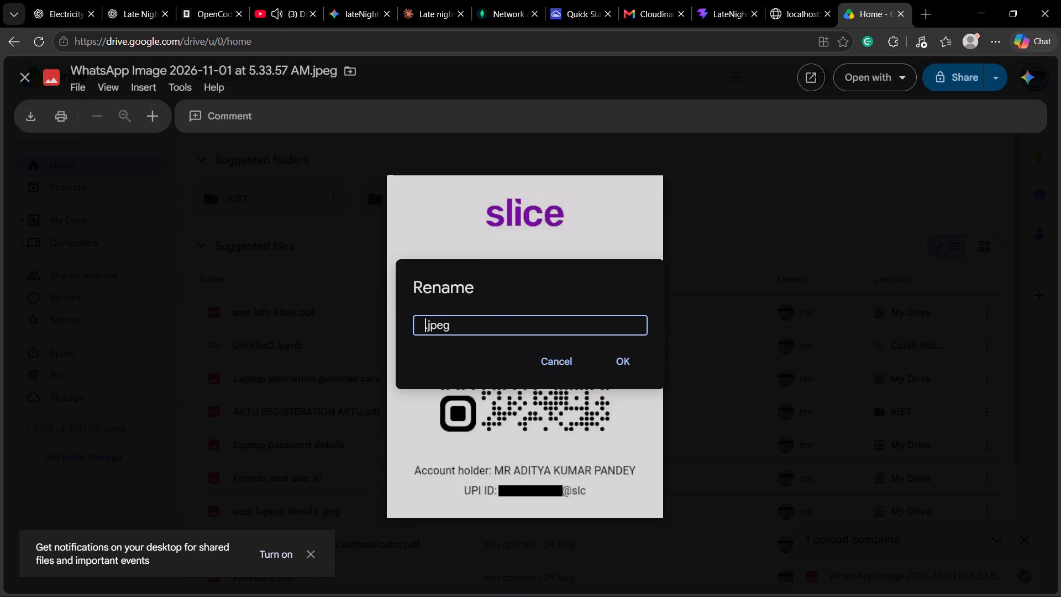
key("ctrl+BackSpace")
type("late")
type("NightCra")
type("ving")
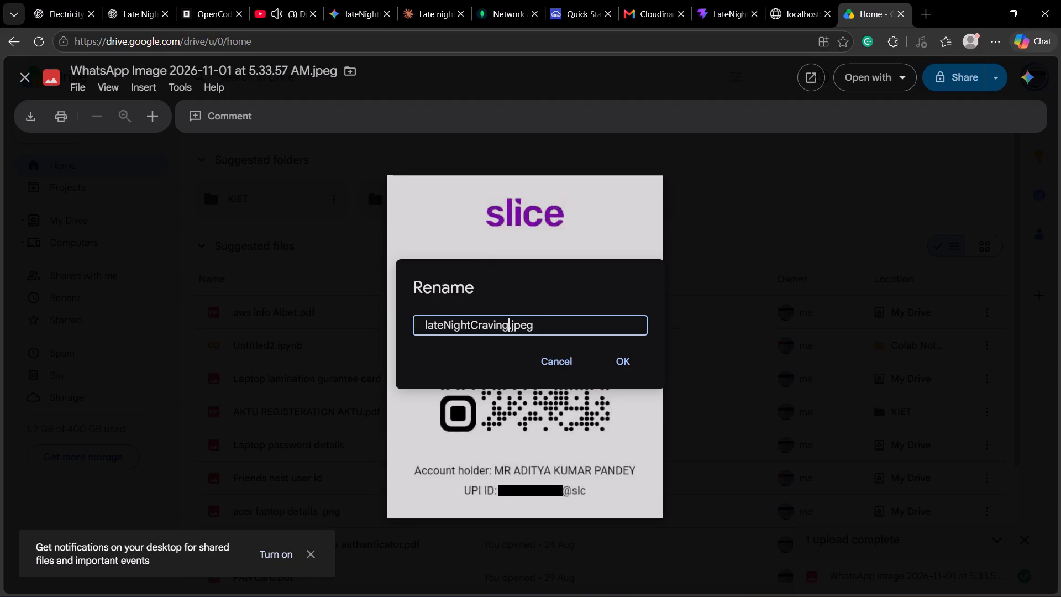
Search the web in a new tab for "aditya name which related some random name" and browse the results.
key("ctrl+t")
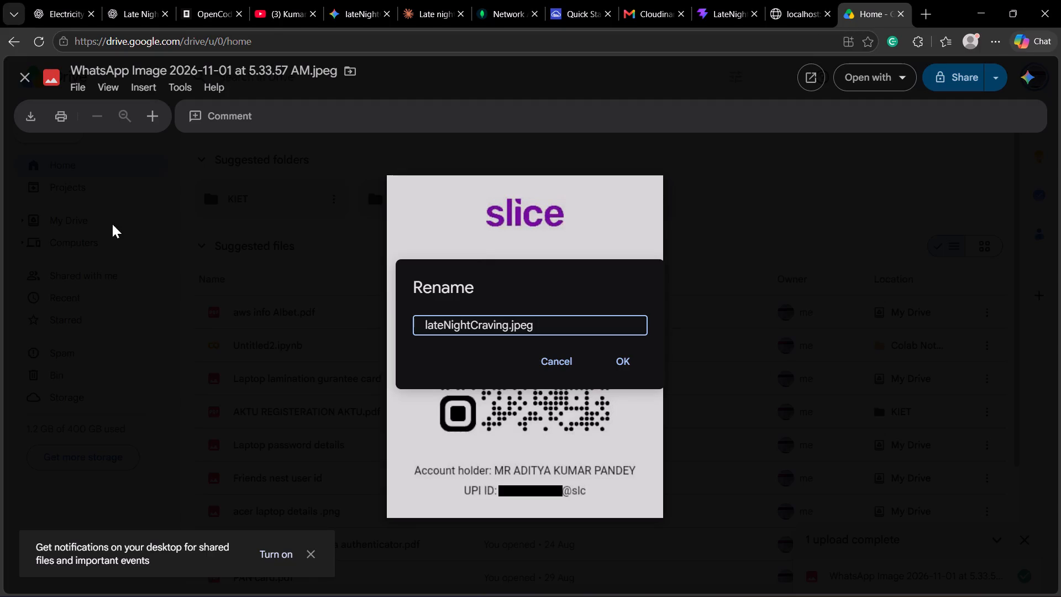
type("aditya")
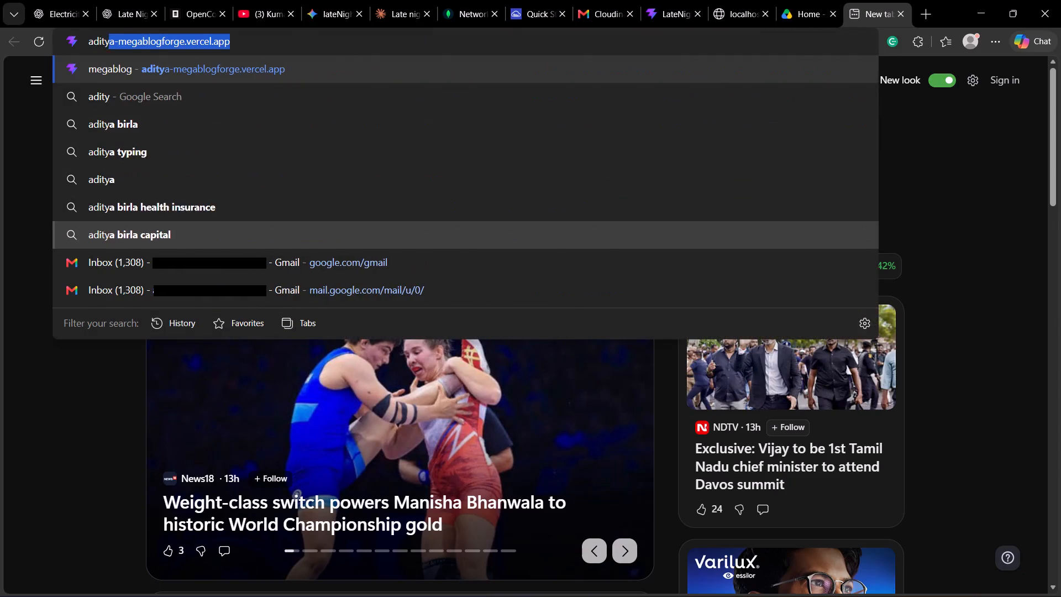
key("space")
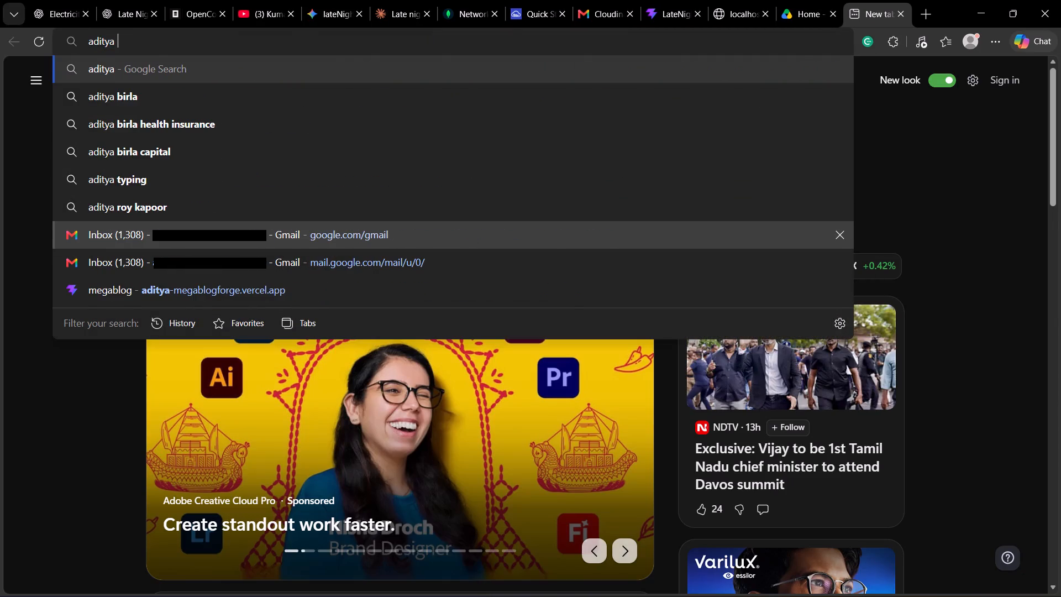
type("name which related")
key("space")
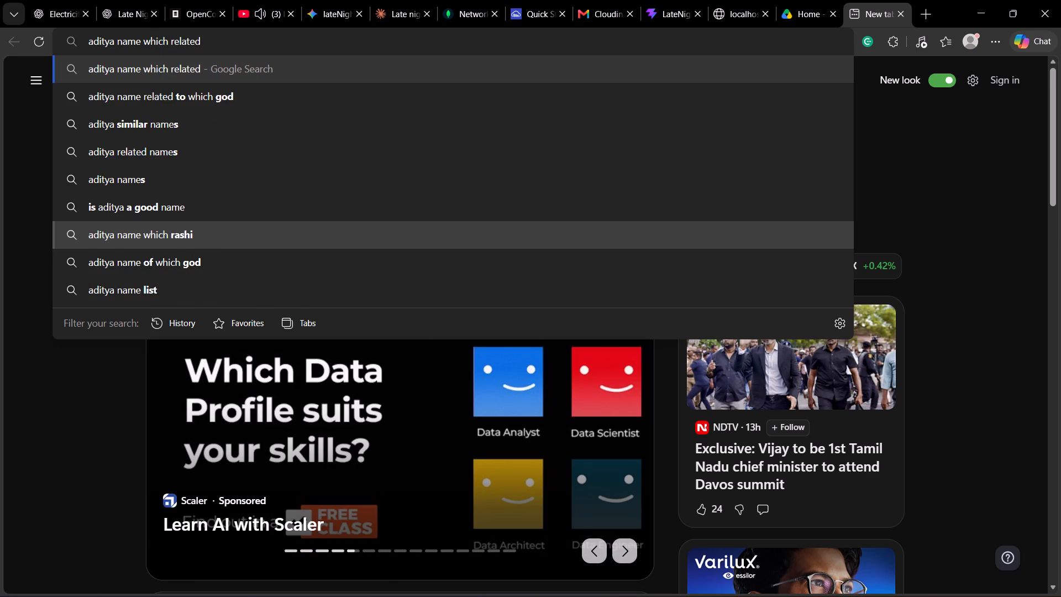
type("some")
key("space")
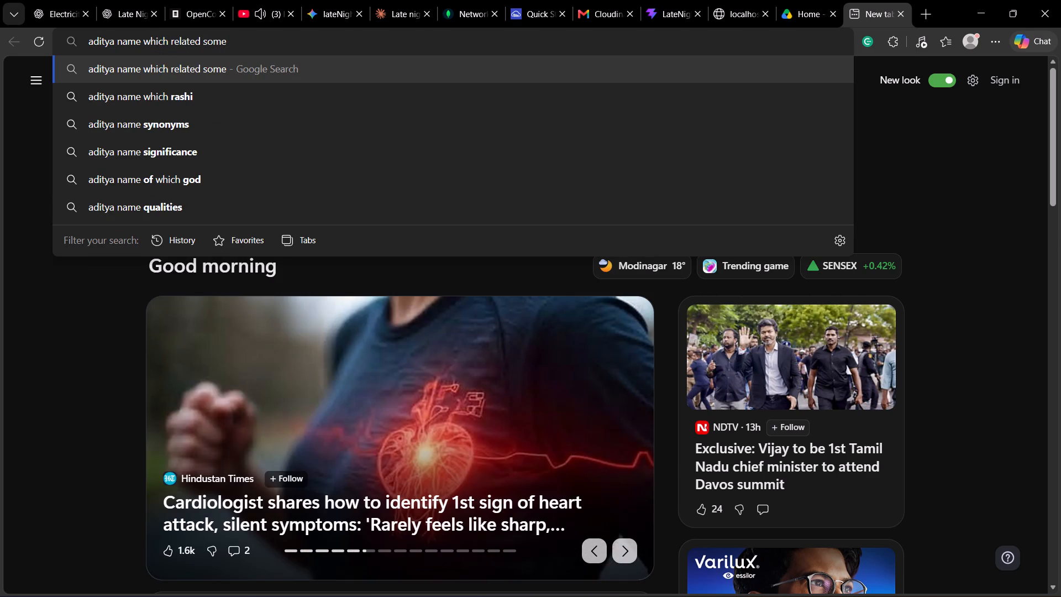
type("random name")
key("Return")
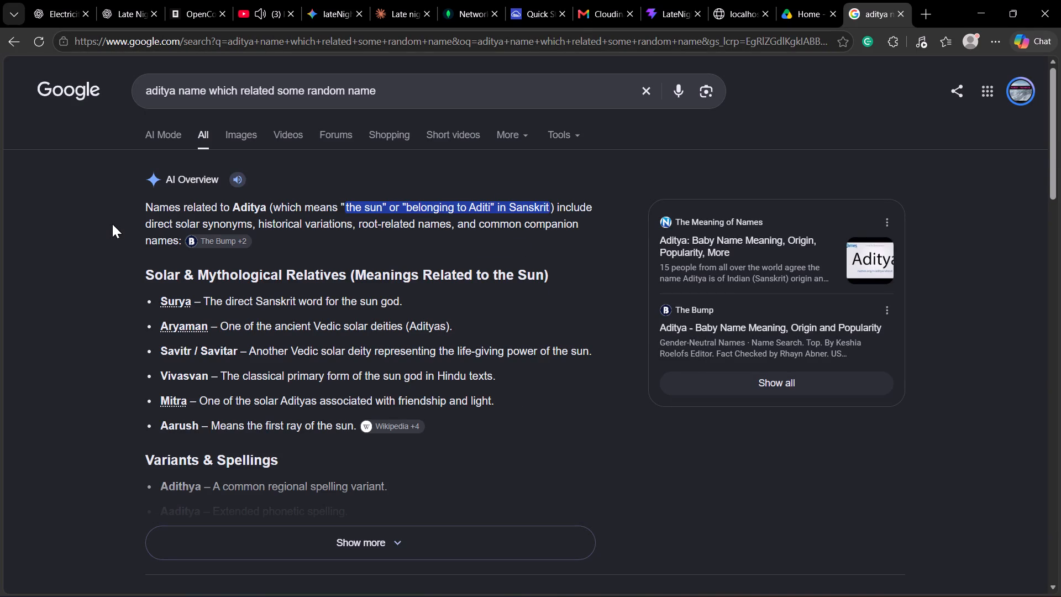
scroll(263, 323, "down", 2)
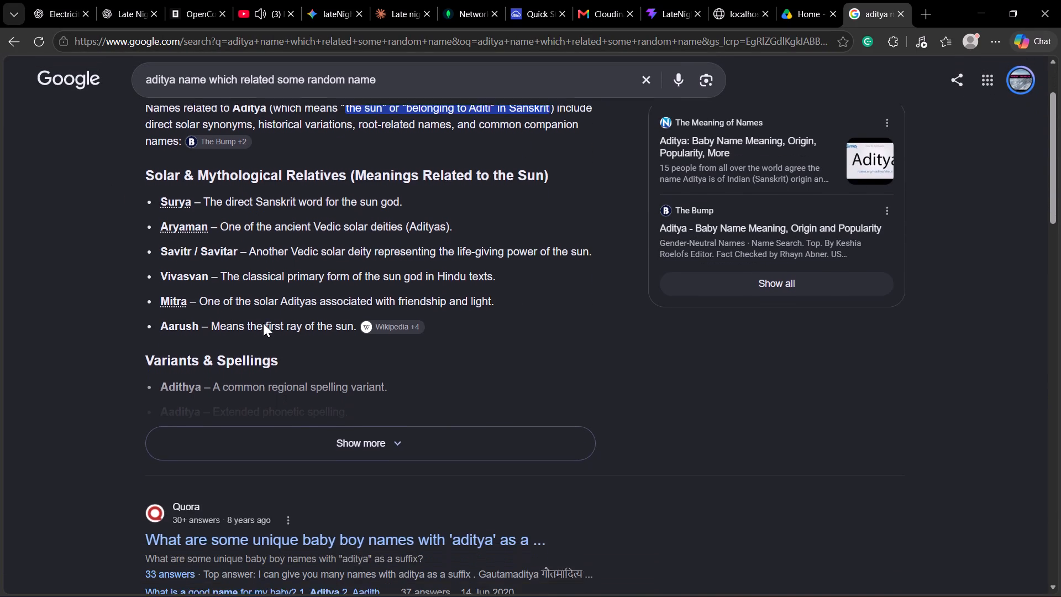
scroll(263, 323, "down", 3)
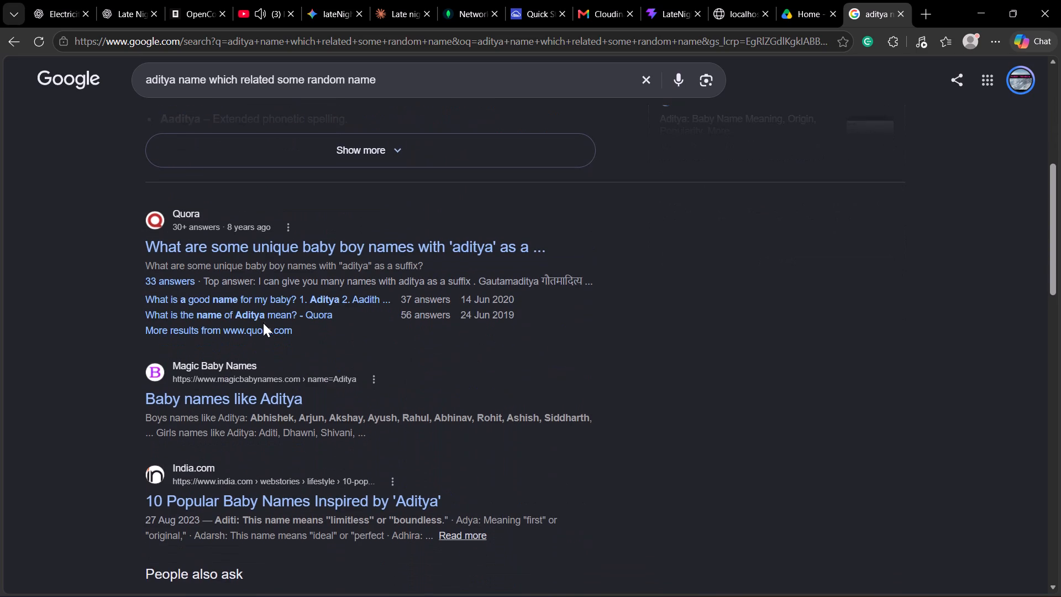
scroll(263, 323, "down", 1)
scroll(319, 327, "up", 11)
Search for "my name is aditya but for nightCraving i want to make an anonymous name", view the suggestions, and close the search tab.
left_click_drag(413, 78, 175, 92)
left_click_drag(176, 92, 412, 98)
key("BackSpace")
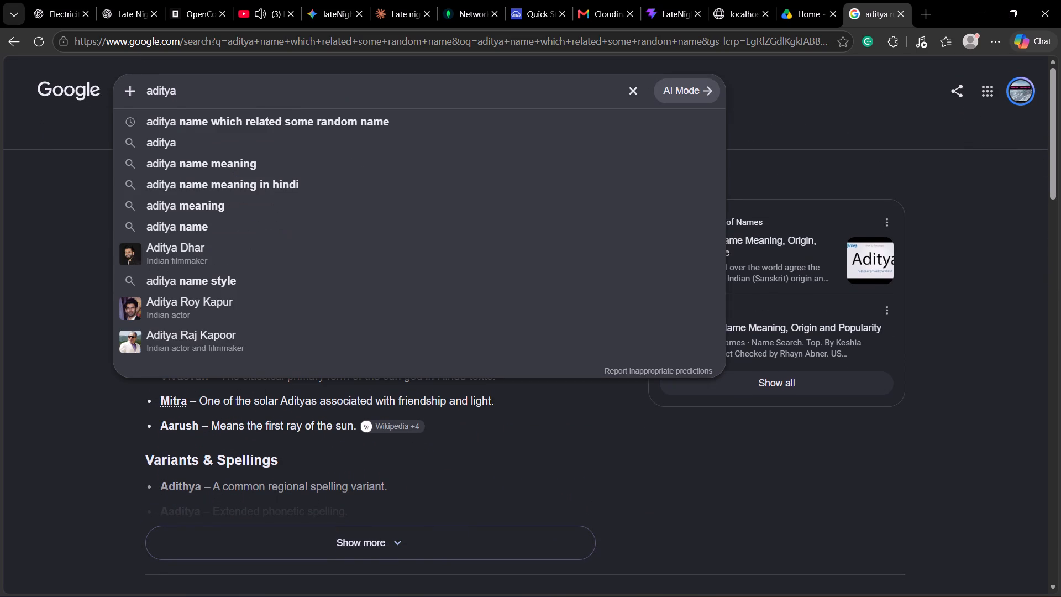
key("space")
key("ctrl+BackSpace")
key("m")
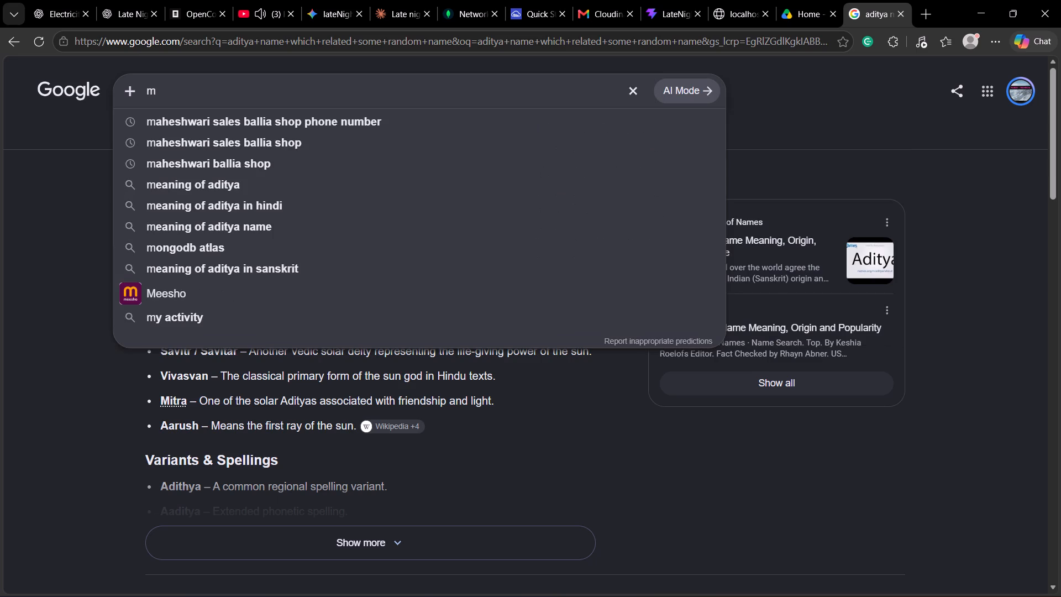
type("y name is aditya but for night")
type("Crab")
key("BackSpace")
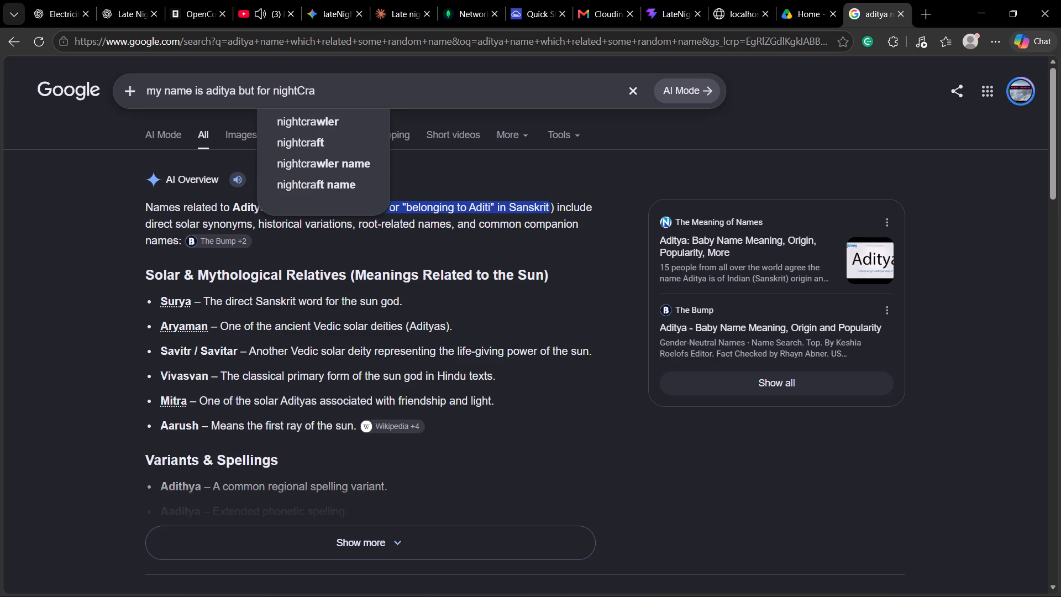
type("ving i am")
key("space")
key("BackSpace")
key("BackSpace")
key("BackSpace")
type("want to make an")
key("space")
type("anonymous name")
key("Return")
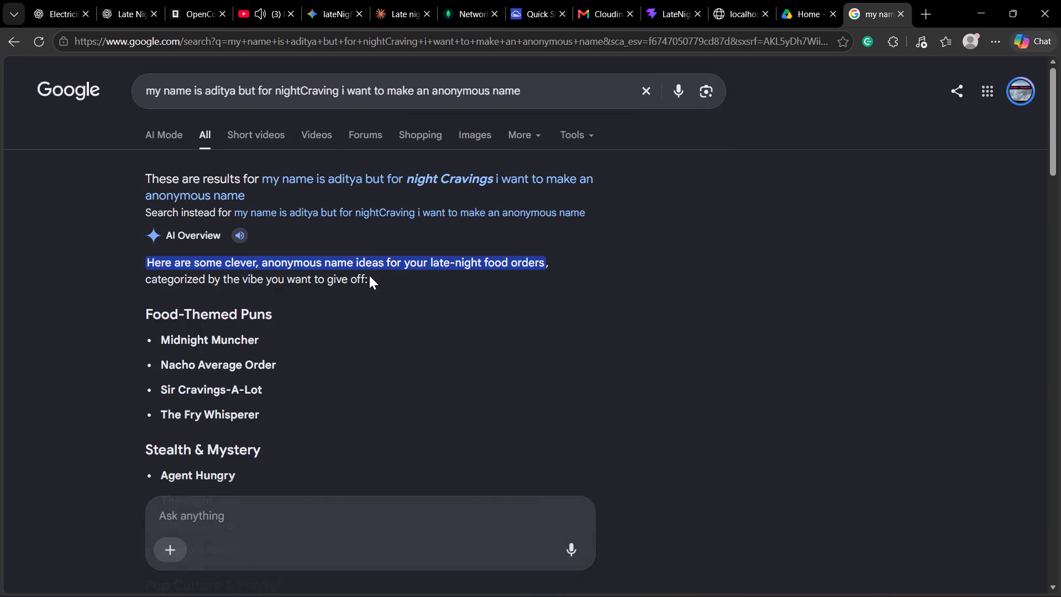
key("ctrl+w")
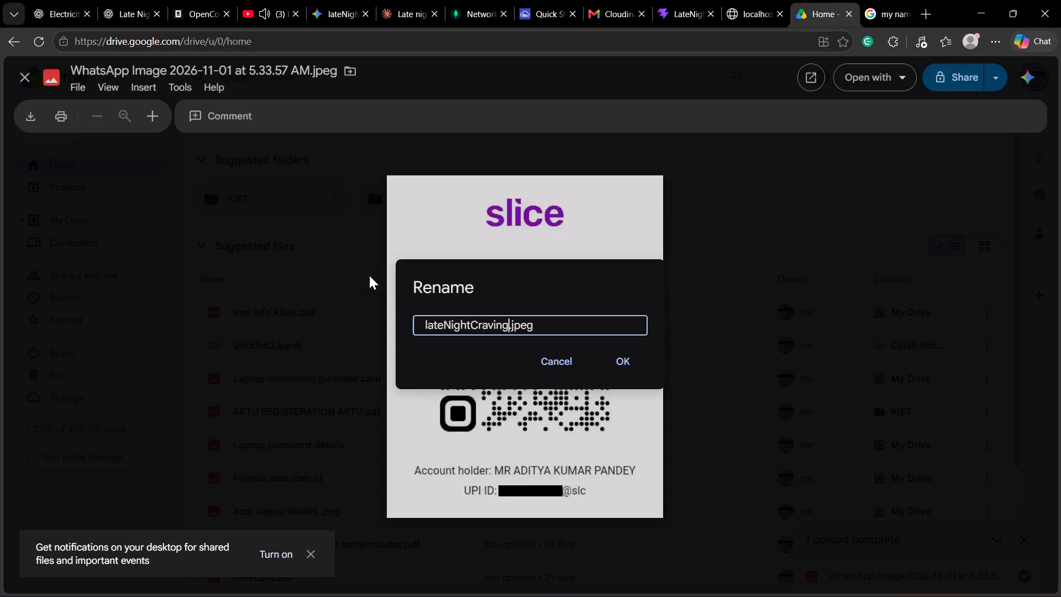
Append Patlu to the new base name and apply the rename as lateNightCravingPatlu.jpeg.
type("Patlu")
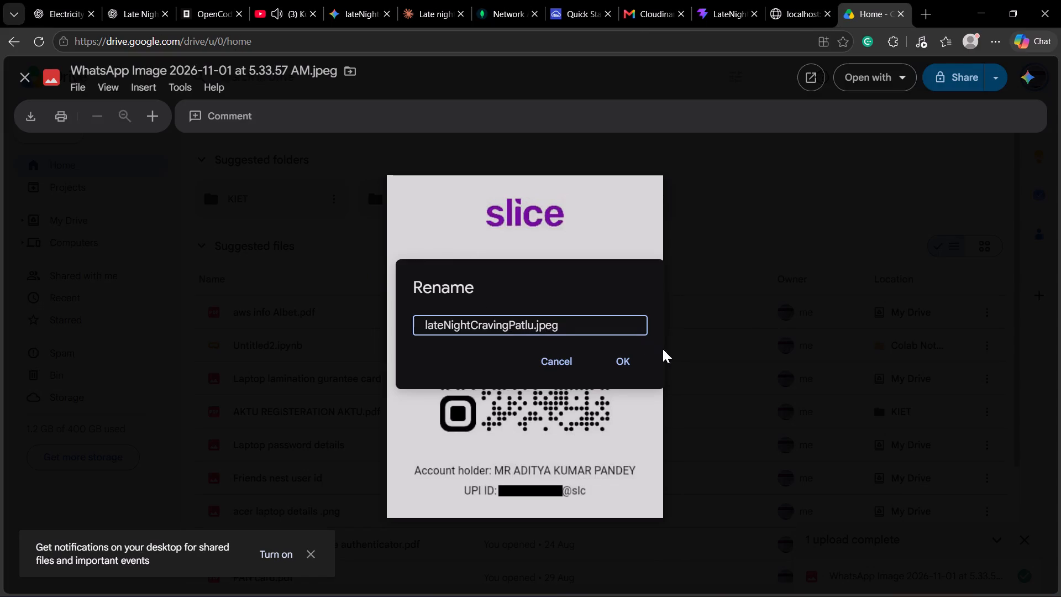
left_click(633, 365)
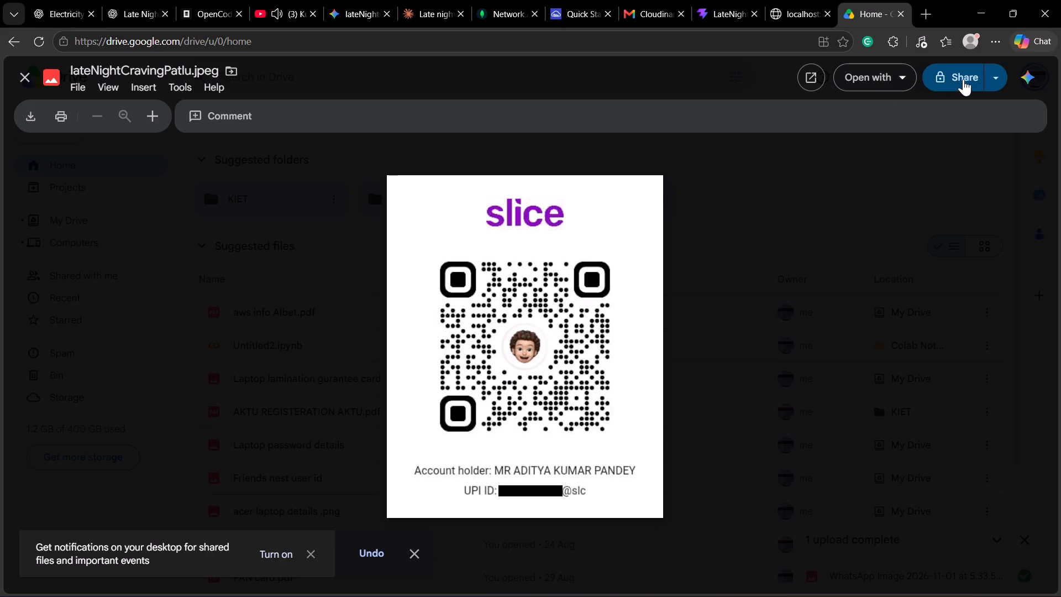
Set the general access of lateNightCravingPatlu.jpeg to Anyone with the link in its sharing settings.
left_click(989, 80)
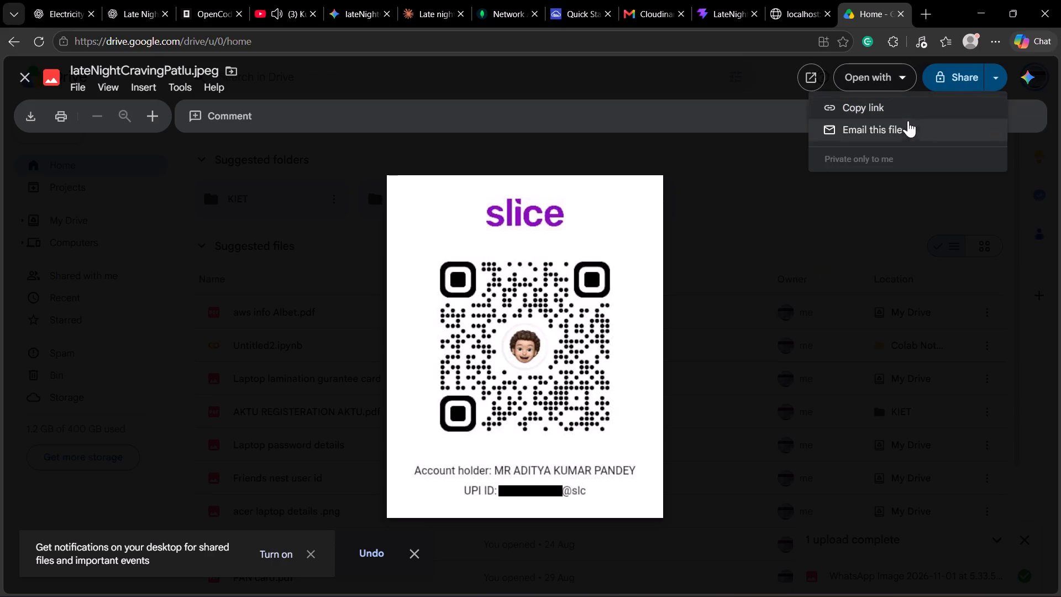
left_click(998, 76)
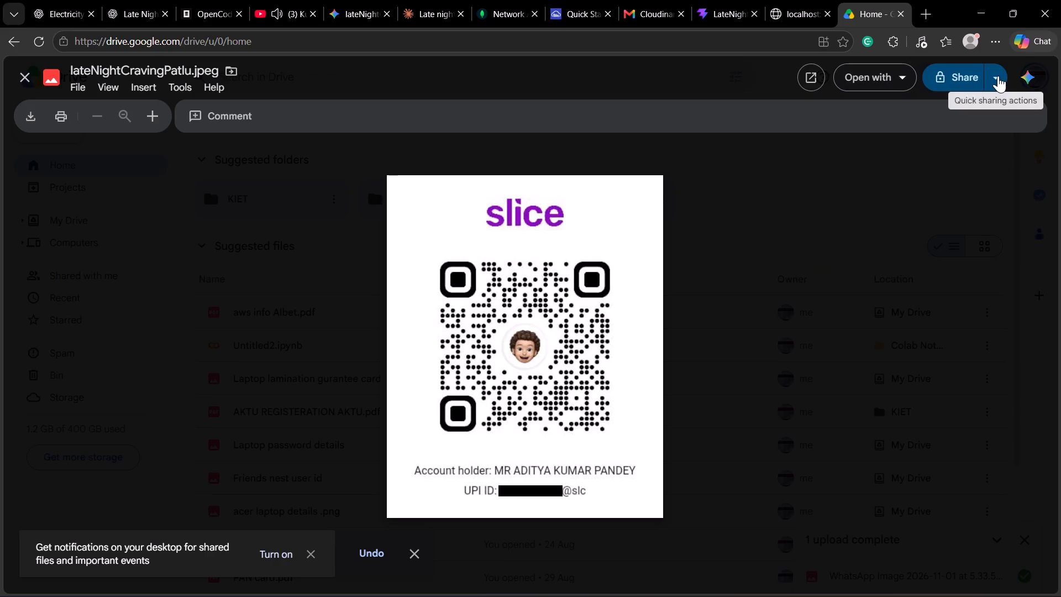
left_click(998, 76)
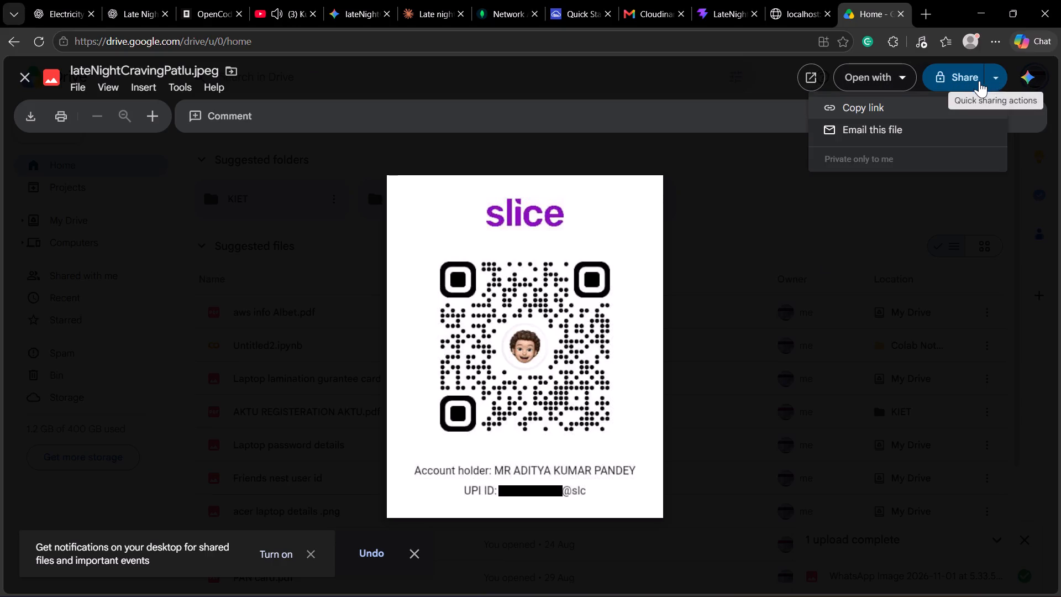
left_click(952, 87)
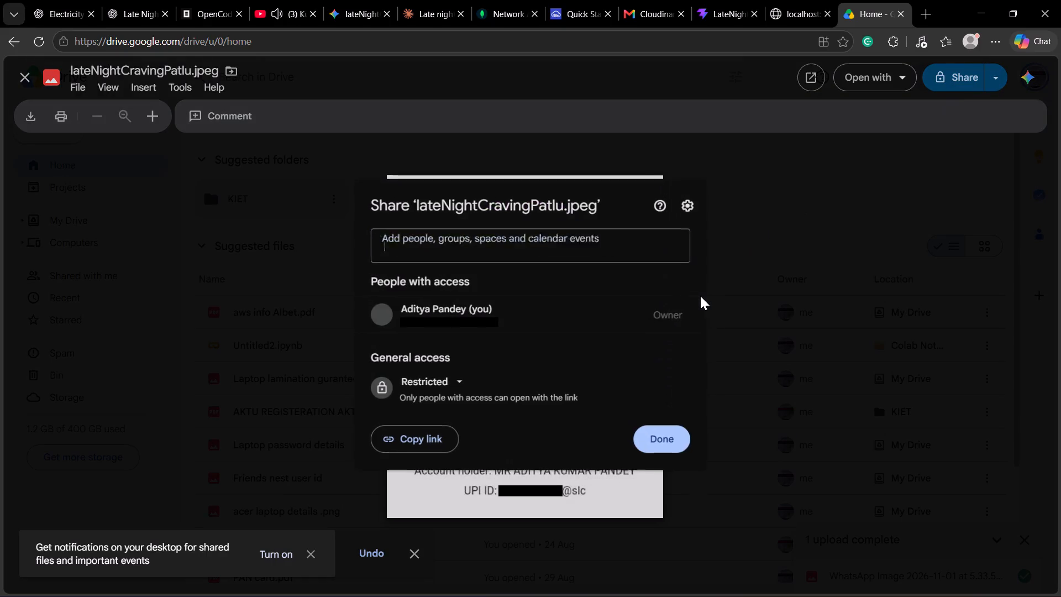
left_click(467, 383)
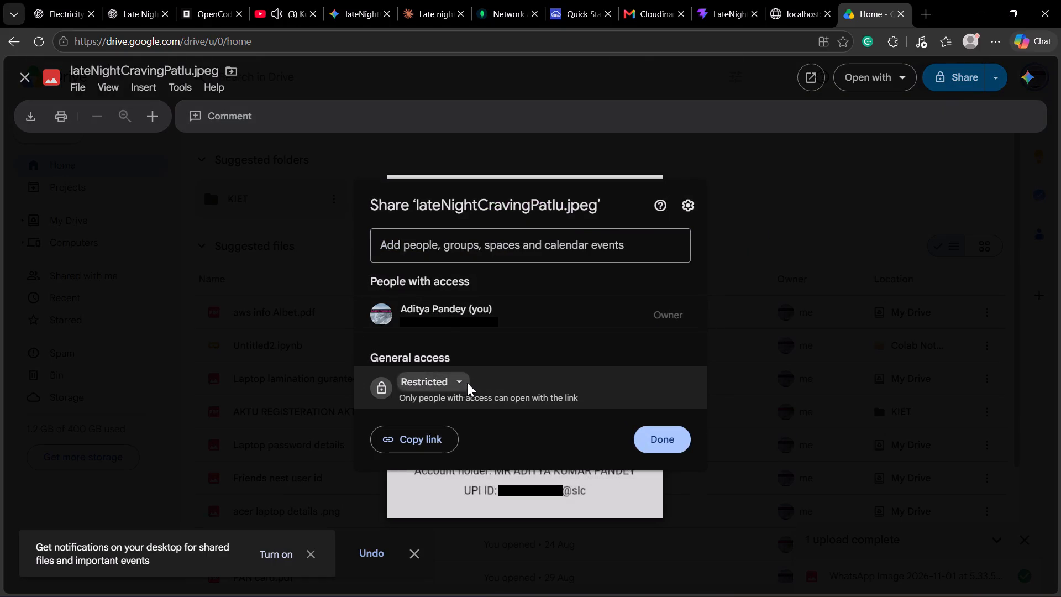
left_click(469, 448)
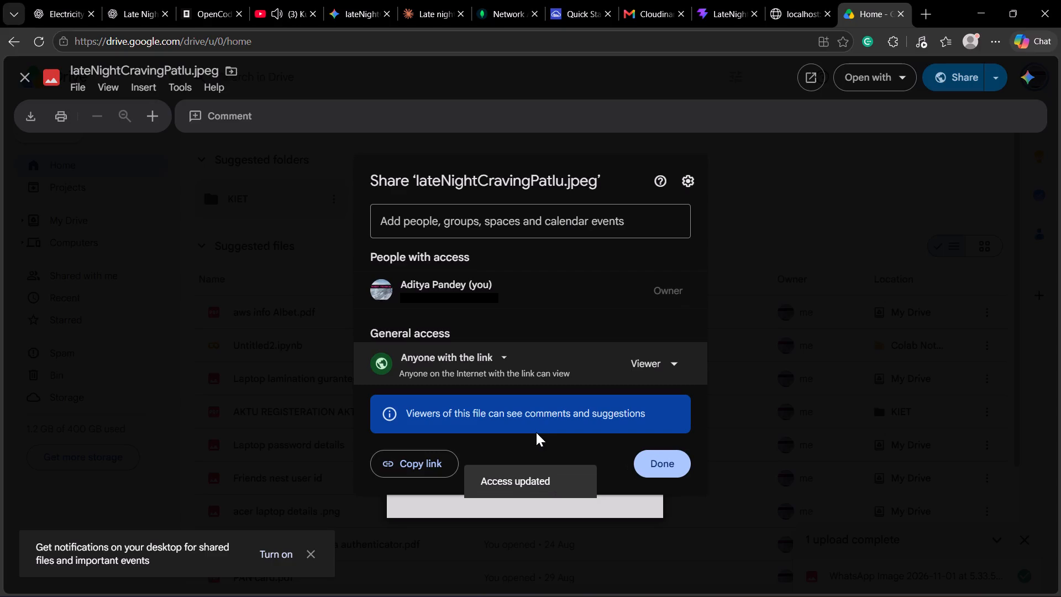
Copy the file's share link and finish sharing.
left_click(407, 467)
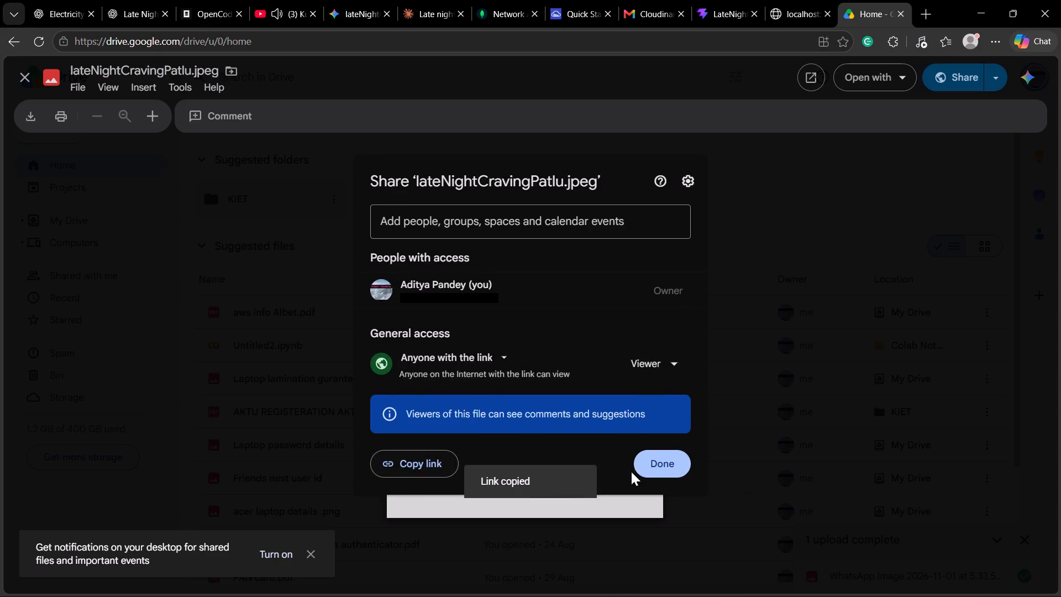
left_click(661, 465)
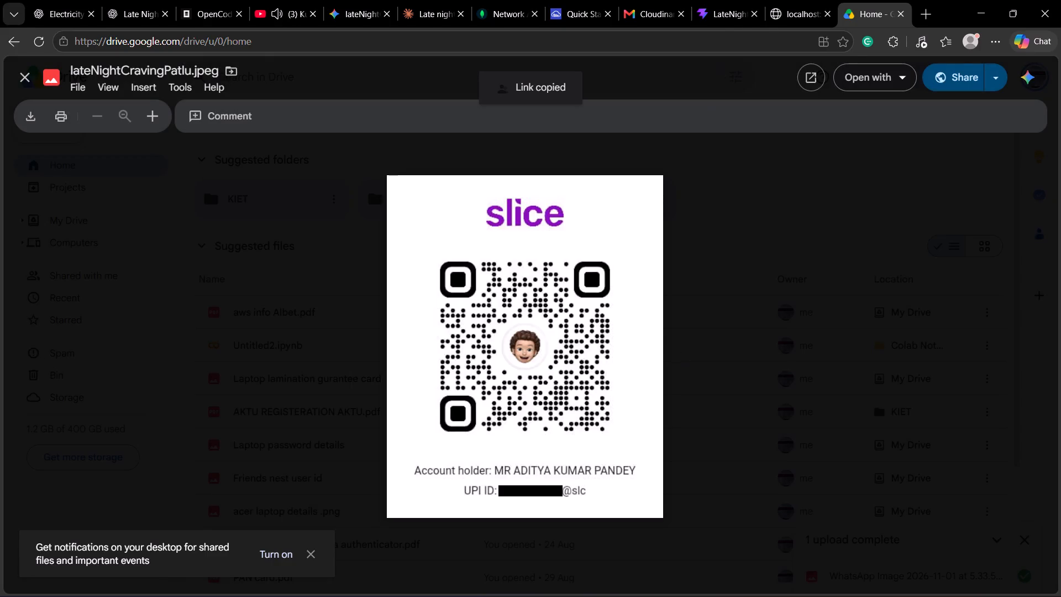
Switch to the LateNightCraving admin dashboard and save the copied Drive link as the UPI QR image URL.
left_click(721, 17)
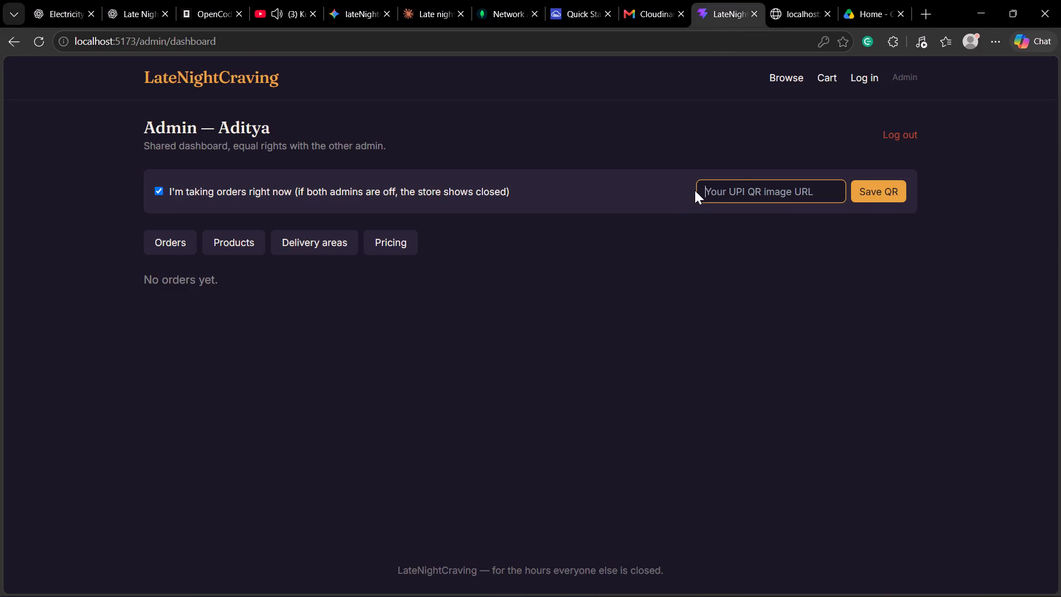
key("ctrl+v")
left_click(869, 190)
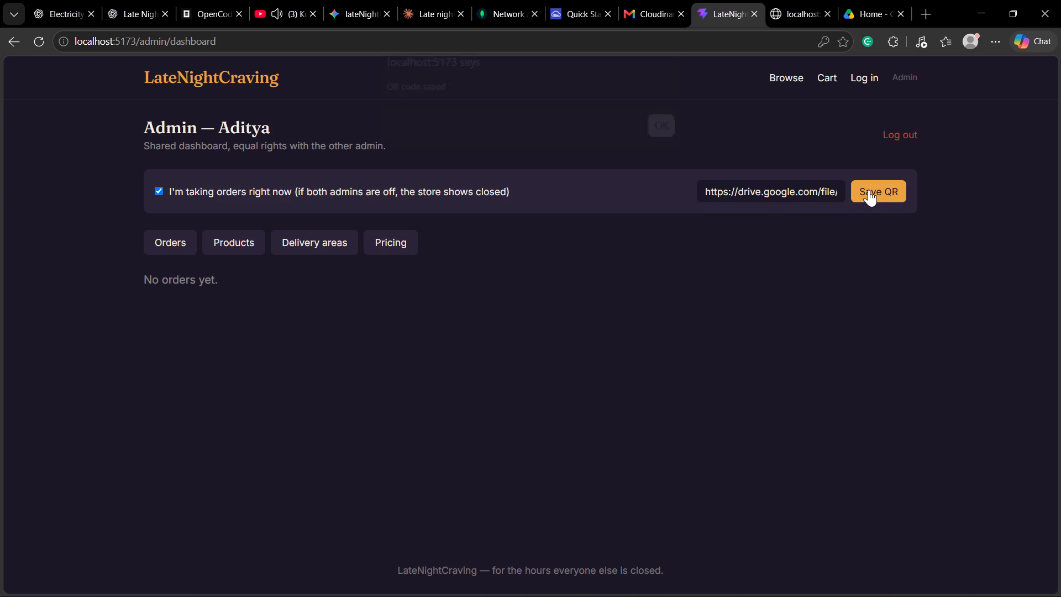
left_click(653, 130)
Open the delivery areas section, ready to name a new area.
left_click(324, 239)
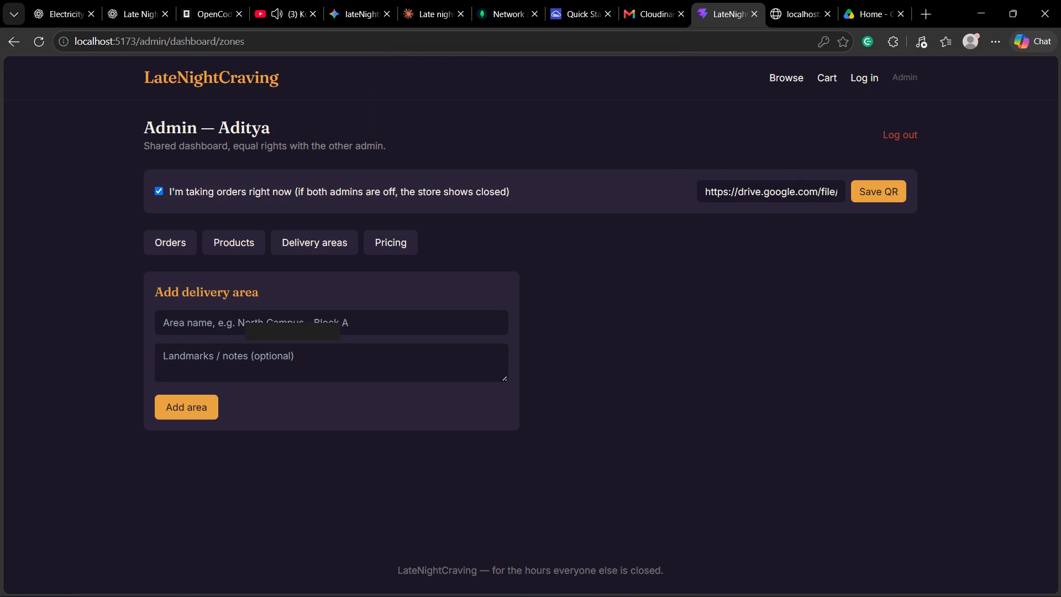
left_click(238, 313)
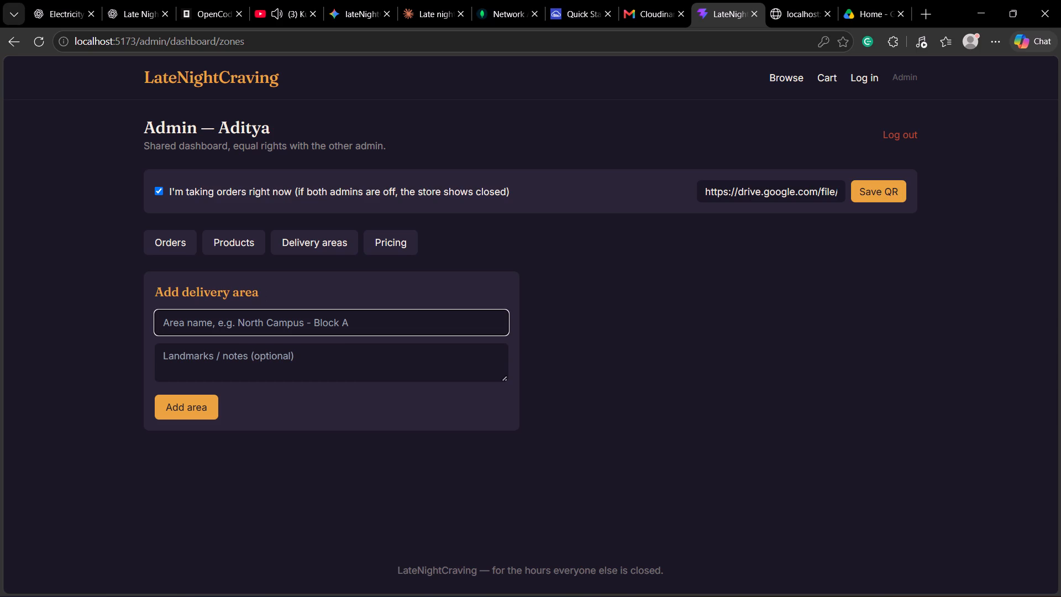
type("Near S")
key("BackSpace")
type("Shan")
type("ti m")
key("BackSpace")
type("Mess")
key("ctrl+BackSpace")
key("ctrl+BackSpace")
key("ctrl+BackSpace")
Enter Friend Colony as the new delivery area's name and go to its landmark notes.
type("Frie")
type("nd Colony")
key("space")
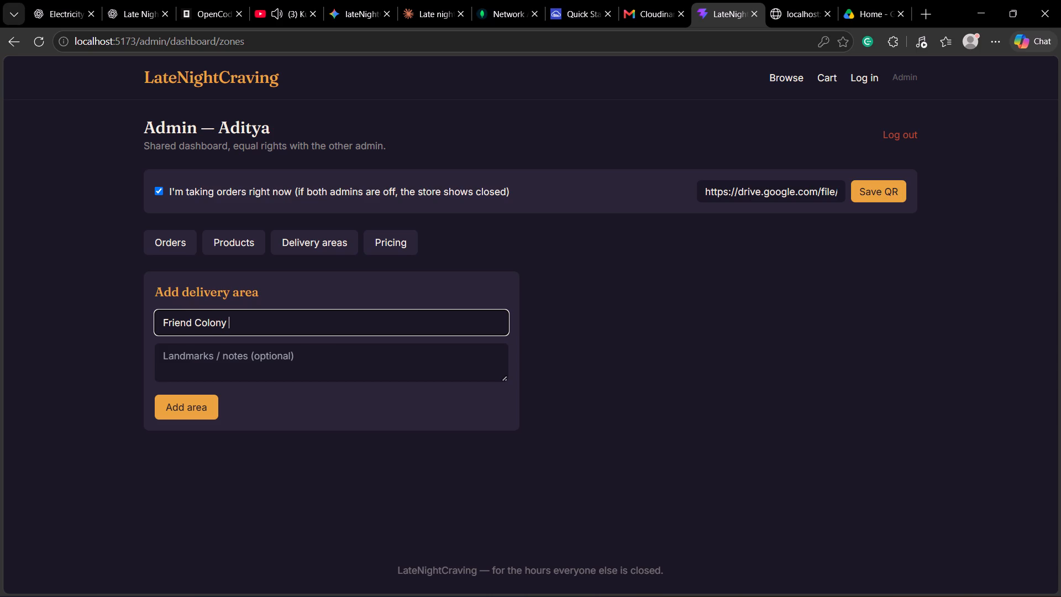
left_click(243, 362)
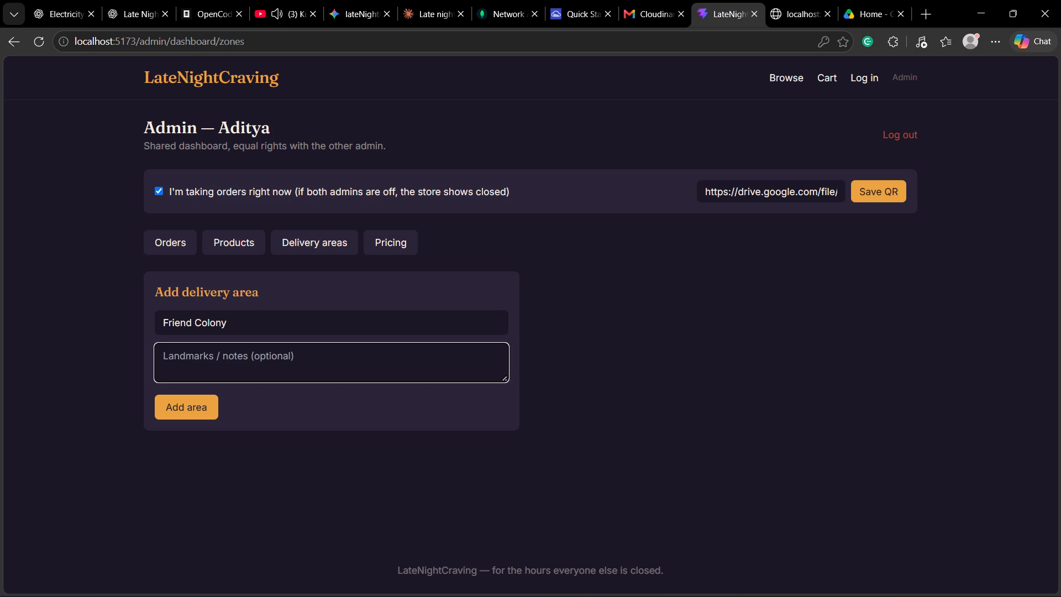
left_click(260, 321)
left_click(204, 358)
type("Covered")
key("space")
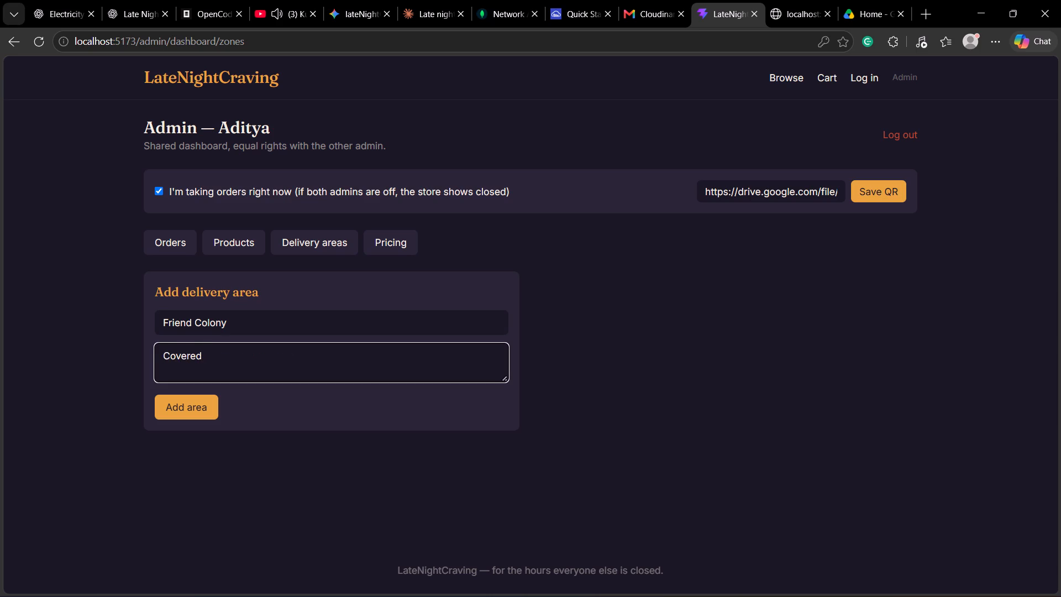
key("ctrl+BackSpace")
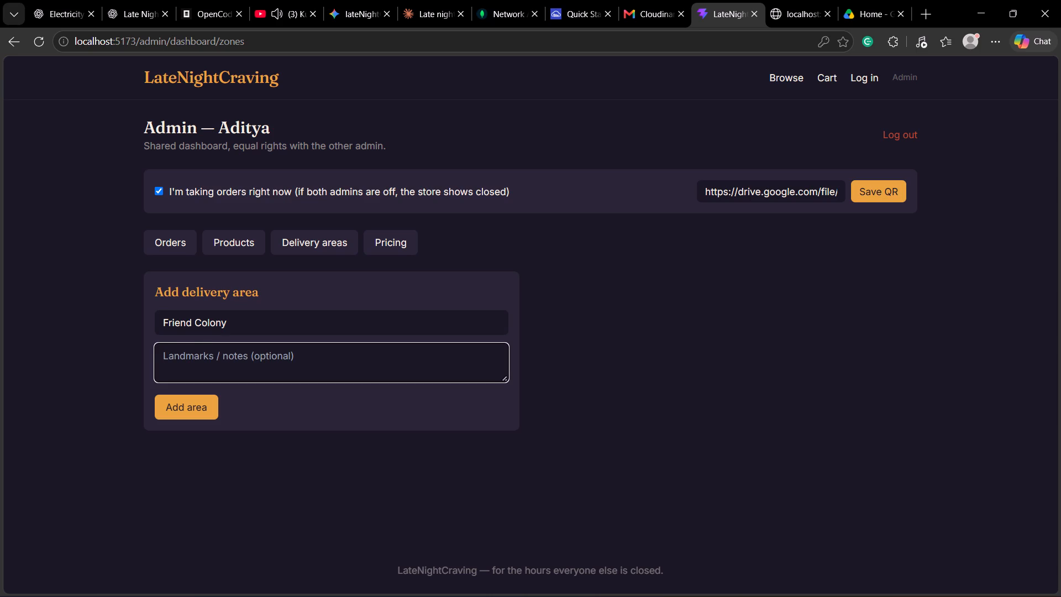
Enter "1st gali 2nd gali 3rd as well as 4th gali" as the landmark notes for Friend Colony.
type("1")
key("space")
key("BackSpace")
type("st gali")
key("space")
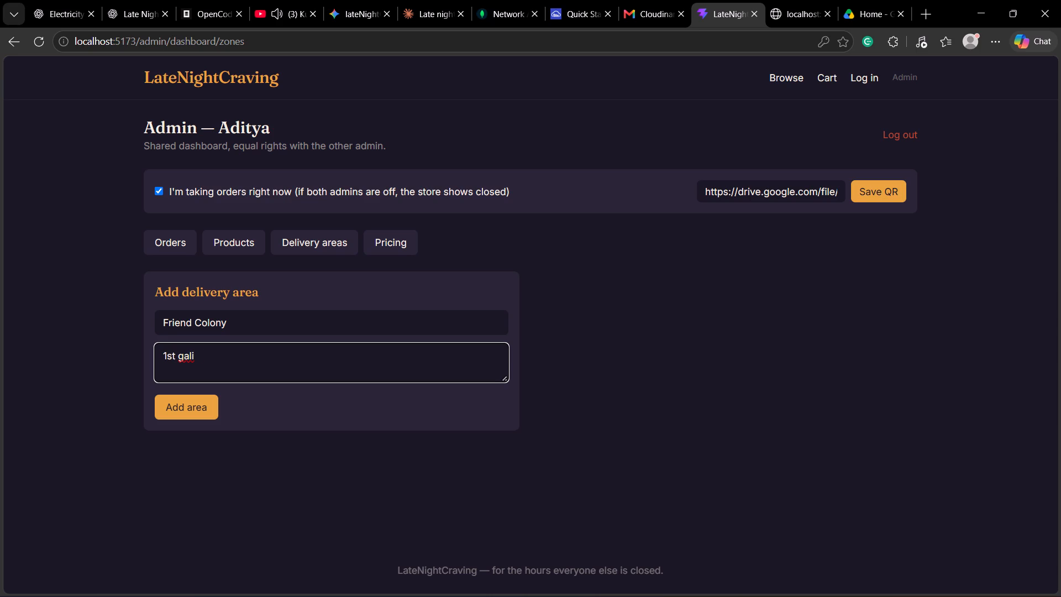
type("2nd")
key("space")
type("gali 3rd an")
key("BackSpace")
key("BackSpace")
type("as well as")
key("space")
type("4th gali")
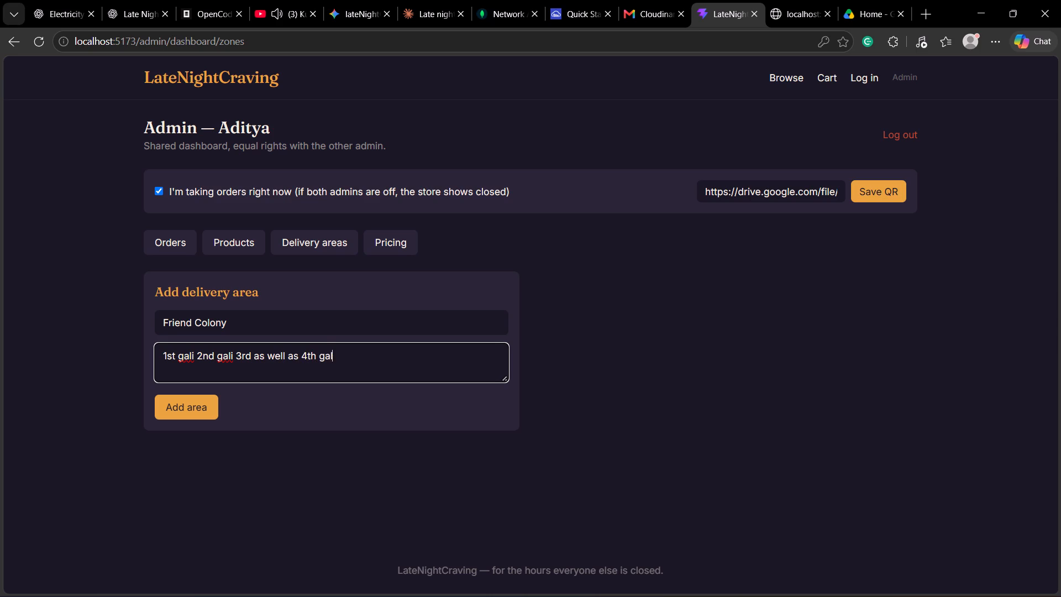
key("space")
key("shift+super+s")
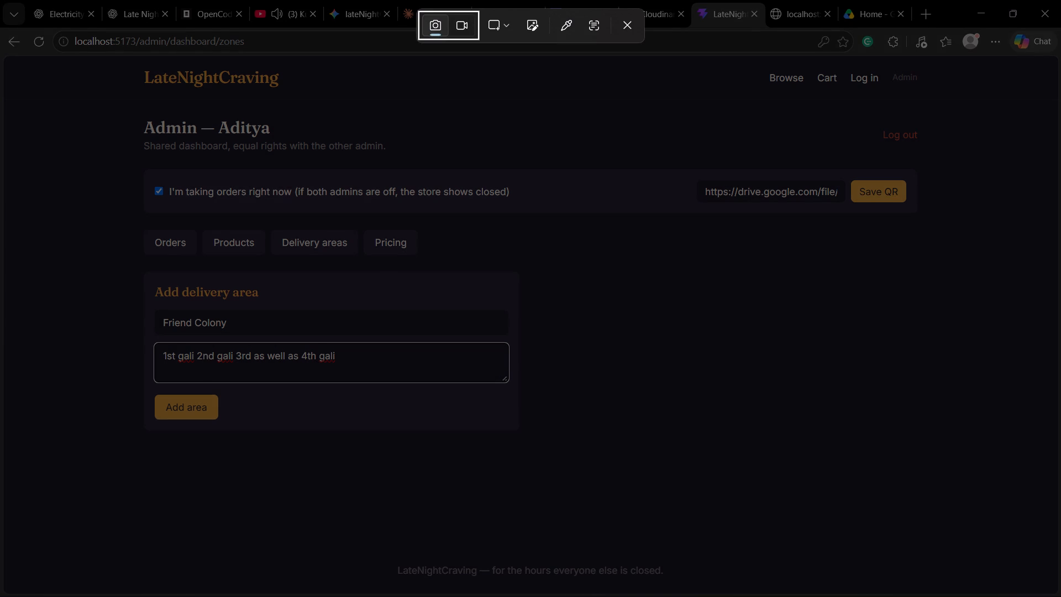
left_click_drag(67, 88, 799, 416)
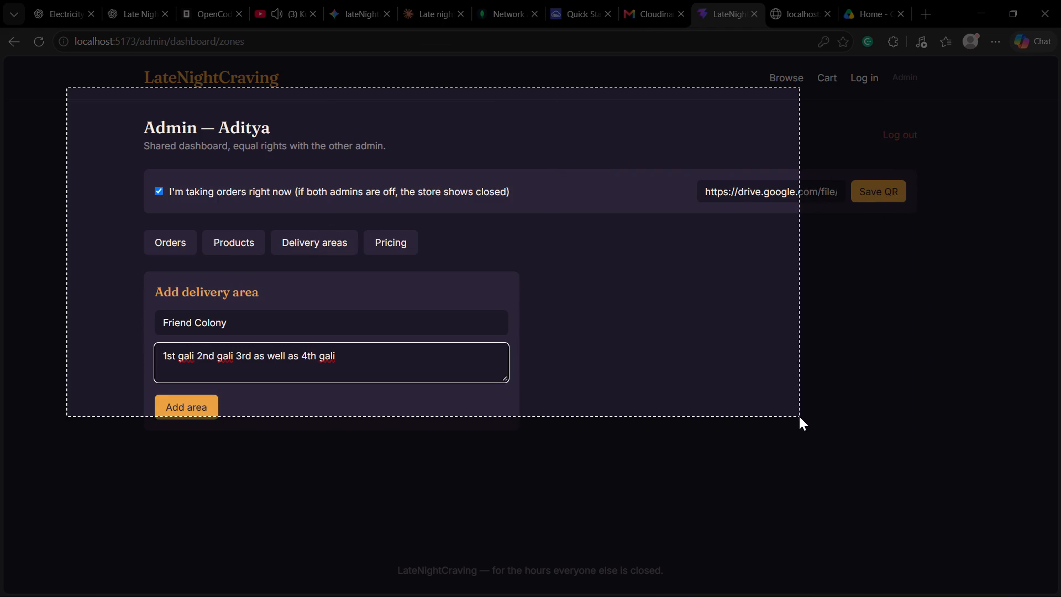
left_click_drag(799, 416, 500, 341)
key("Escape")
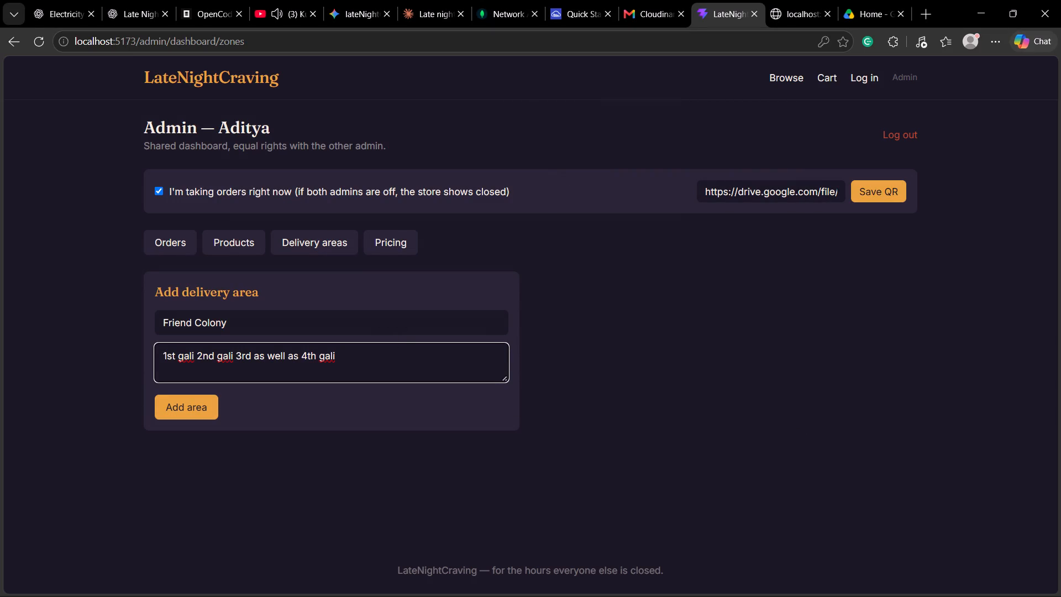
Remove the trailing space from the notes and add the Friend Colony delivery area.
key("BackSpace")
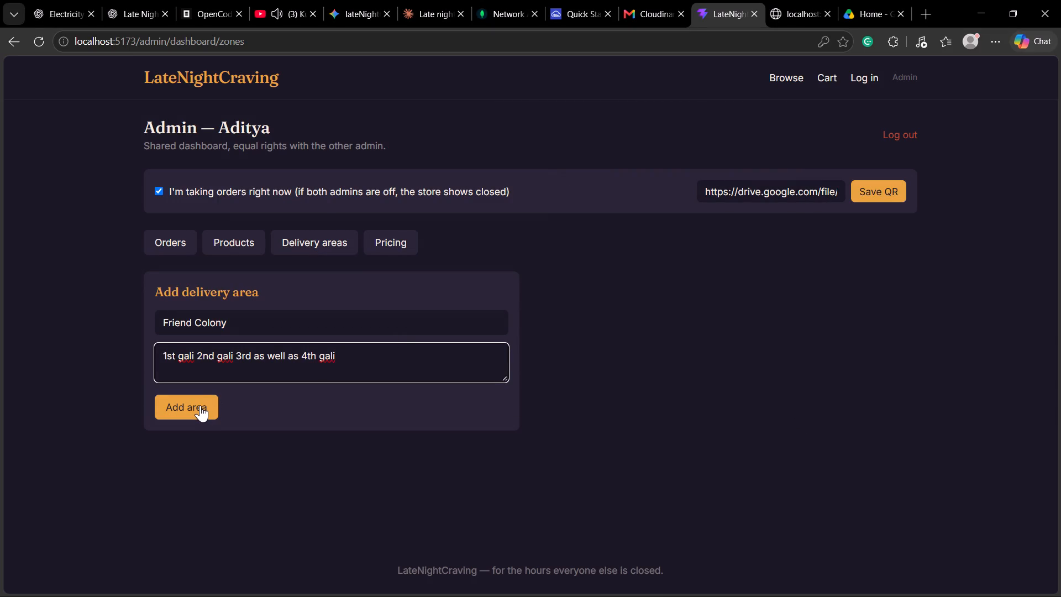
left_click(200, 405)
Add a delivery area named Radhe Shyam Phase 1 without landmark notes.
left_click(305, 327)
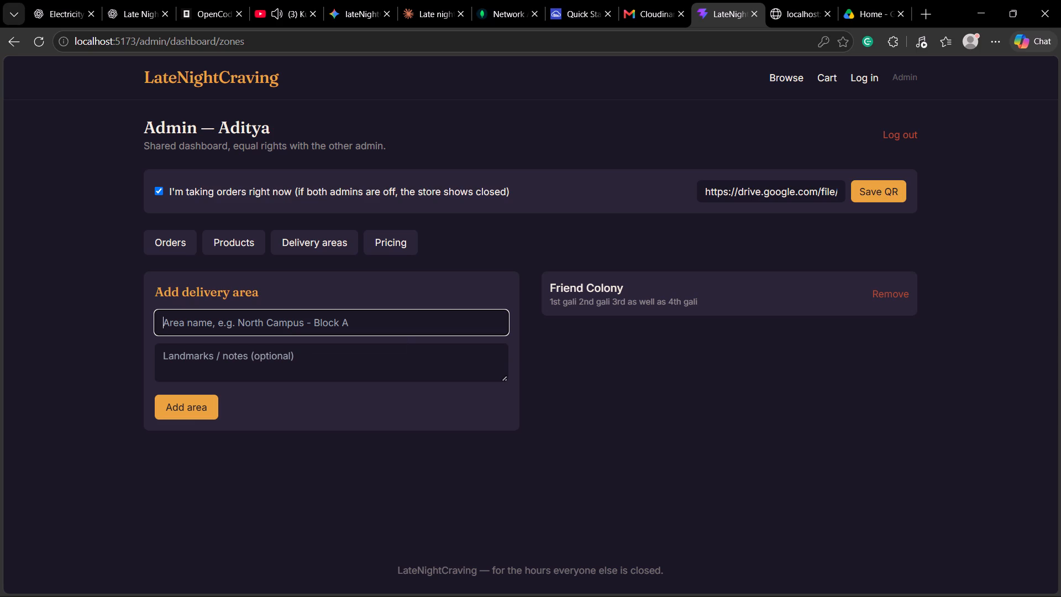
type("Radhe Shyma")
key("BackSpace")
key("BackSpace")
type("am Phase 1")
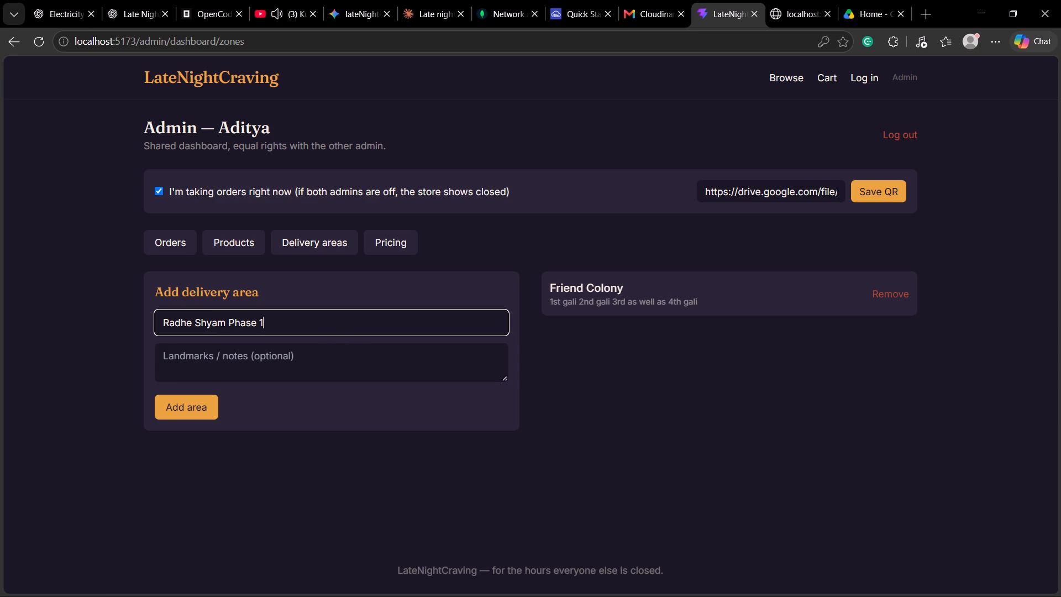
left_click(187, 411)
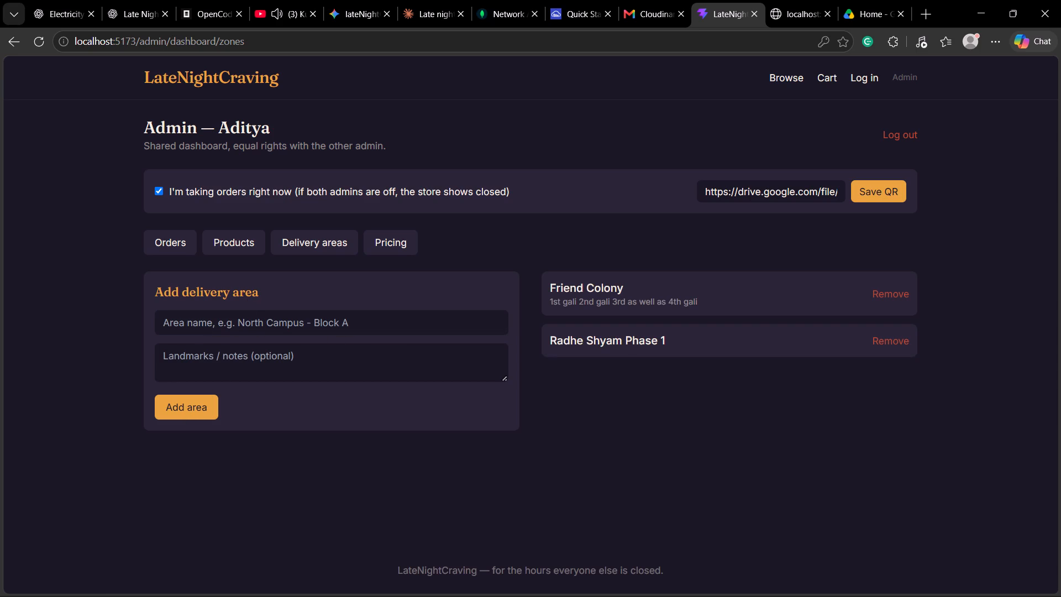
Add a delivery area named Sanjay Colony without landmark notes.
left_click(233, 315)
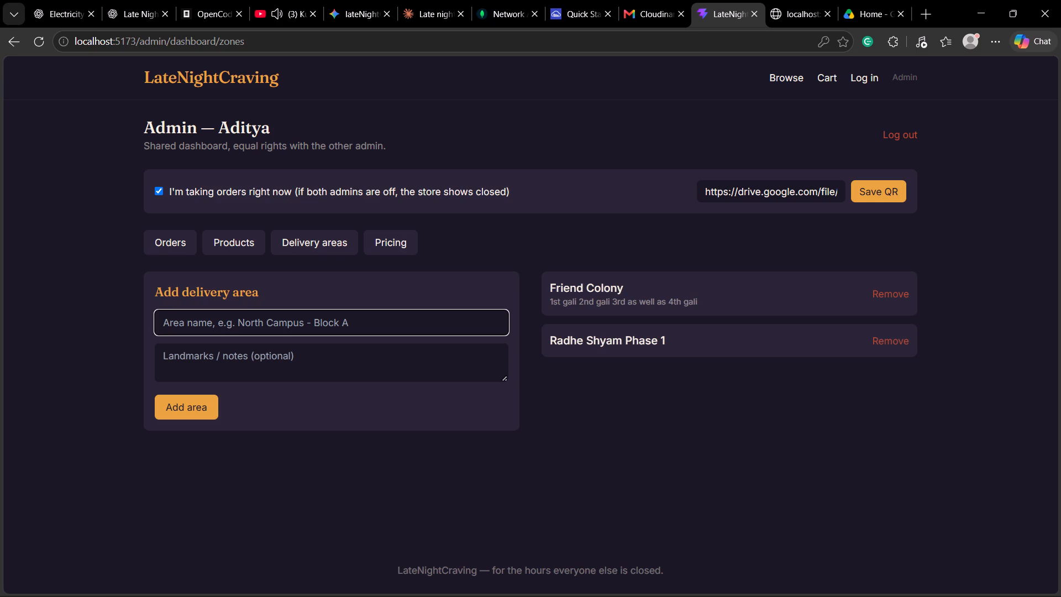
type("Sanjay Colony")
key("space")
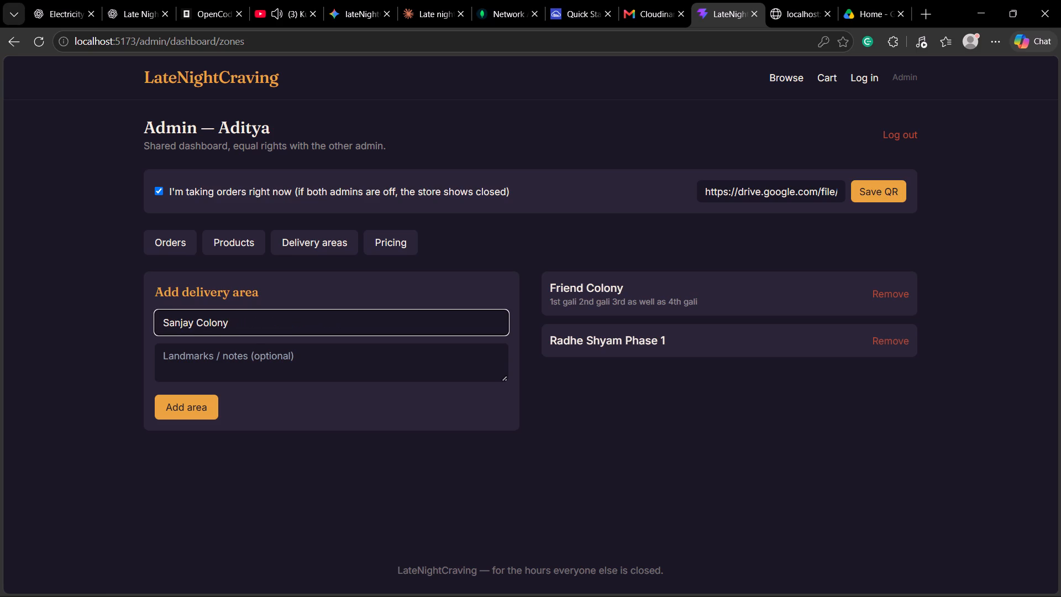
double_click(202, 404)
Add a delivery area named Roms Gali without landmark notes.
left_click(246, 325)
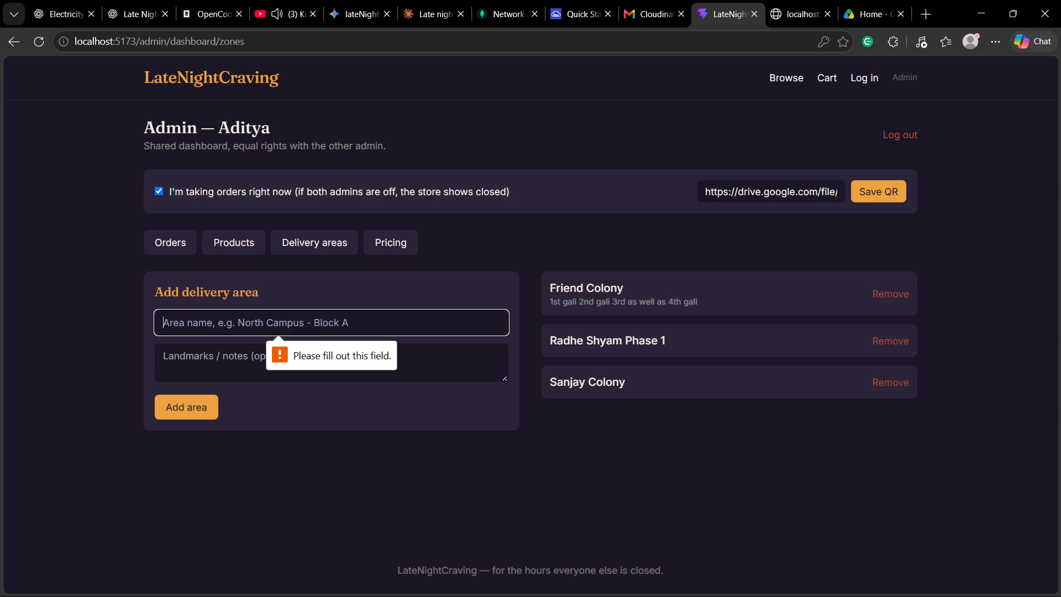
type("Roms Gali")
key("space")
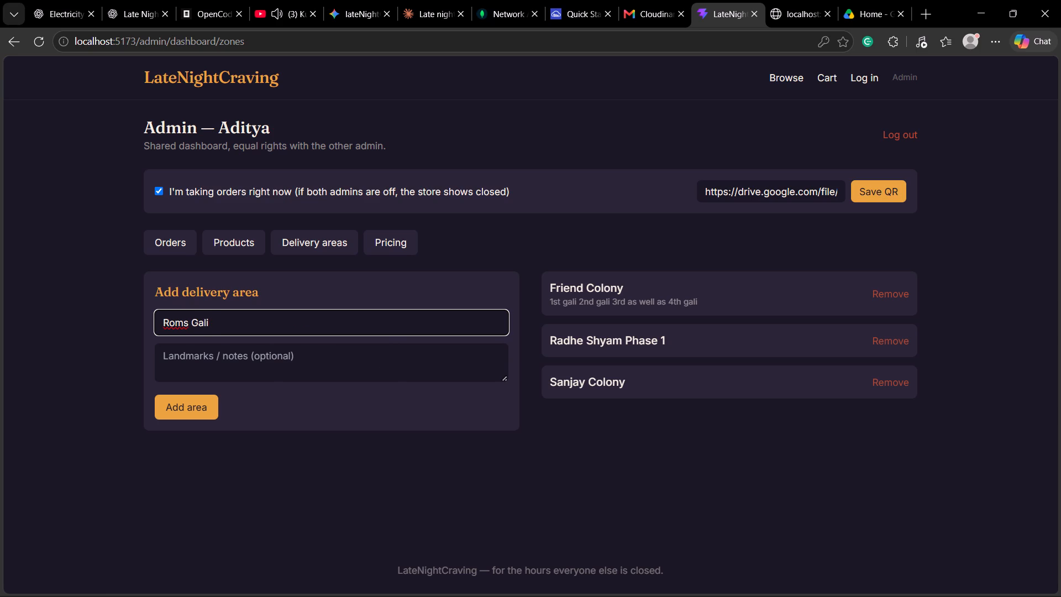
left_click(195, 402)
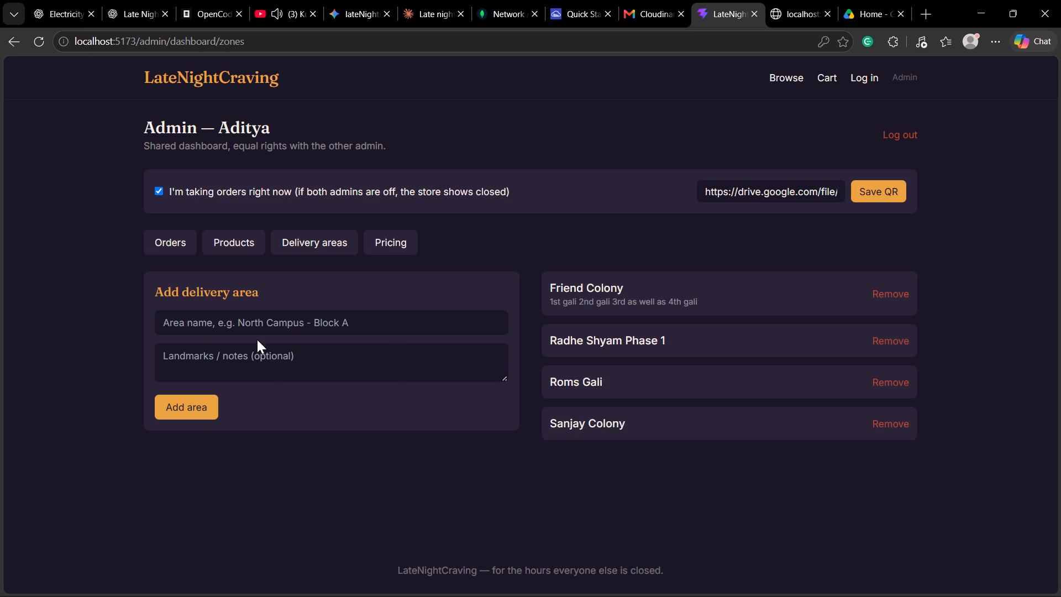
left_click(253, 323)
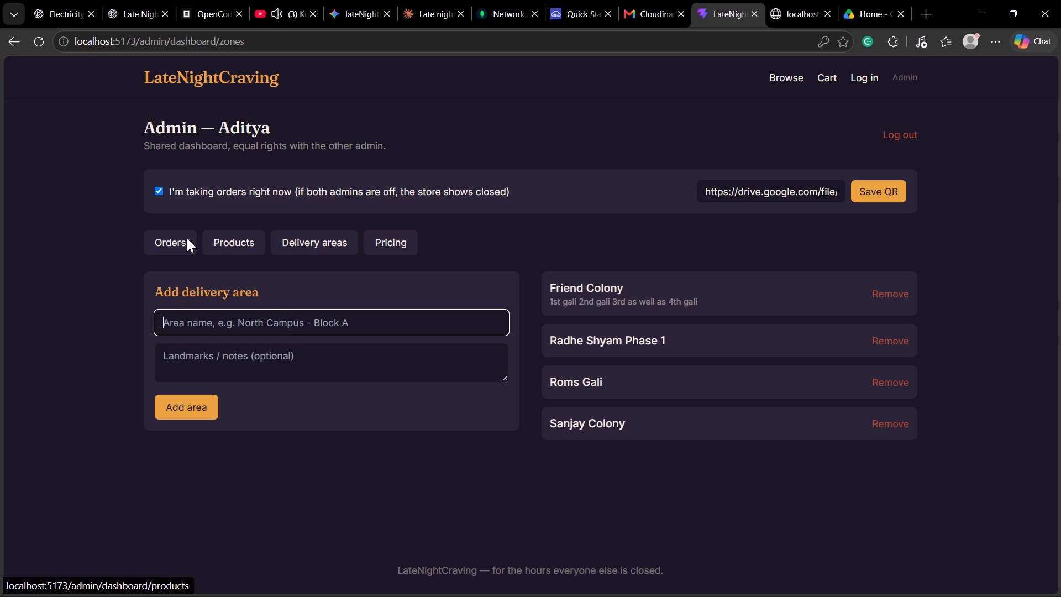
In the Products section, fill in a new product with the name Kurkure and the description Kurkure.
left_click(234, 237)
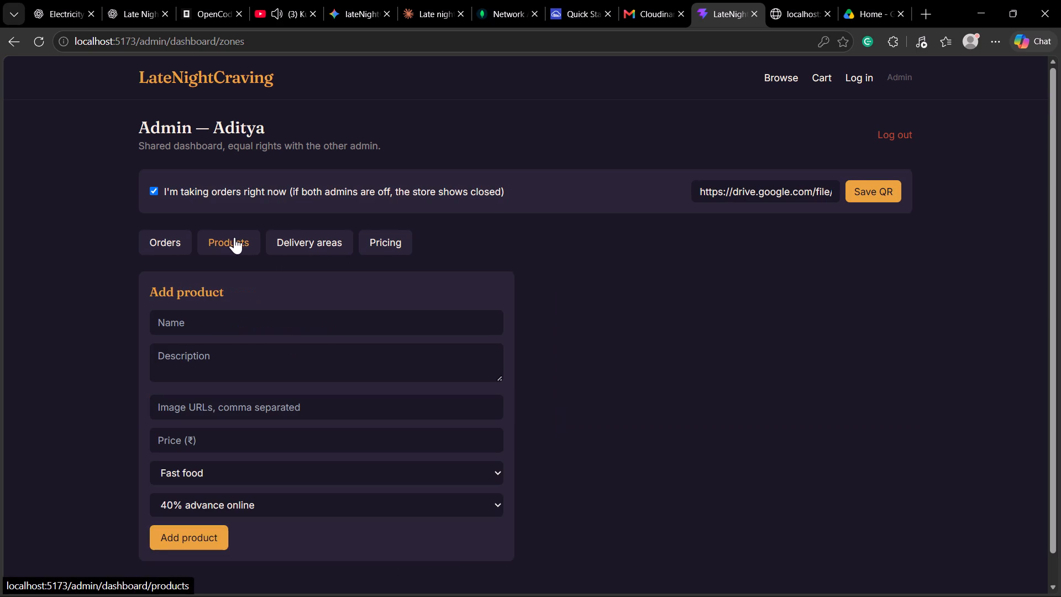
left_click(220, 321)
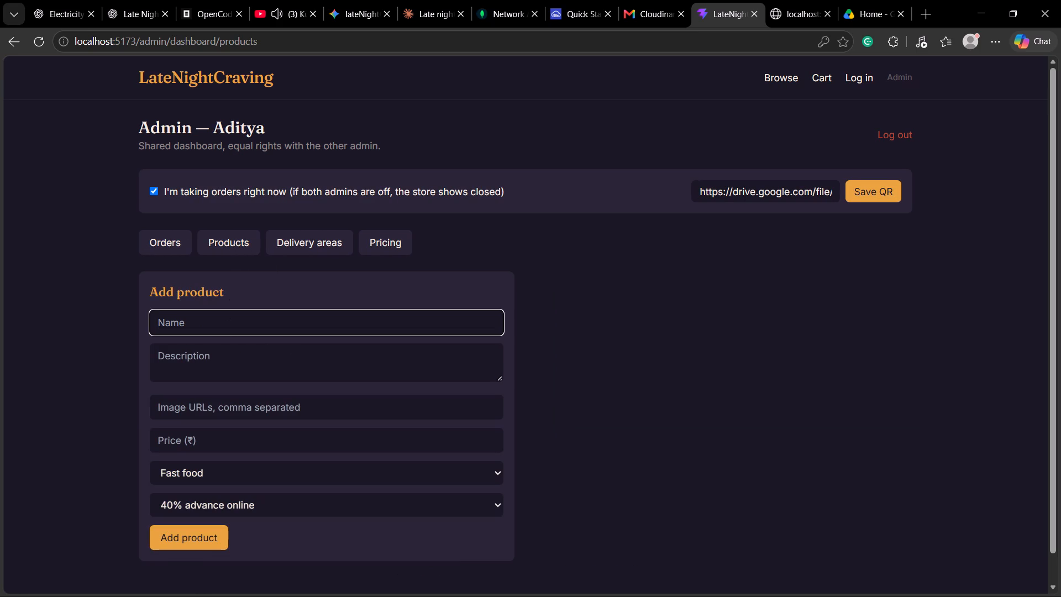
type("Kurk")
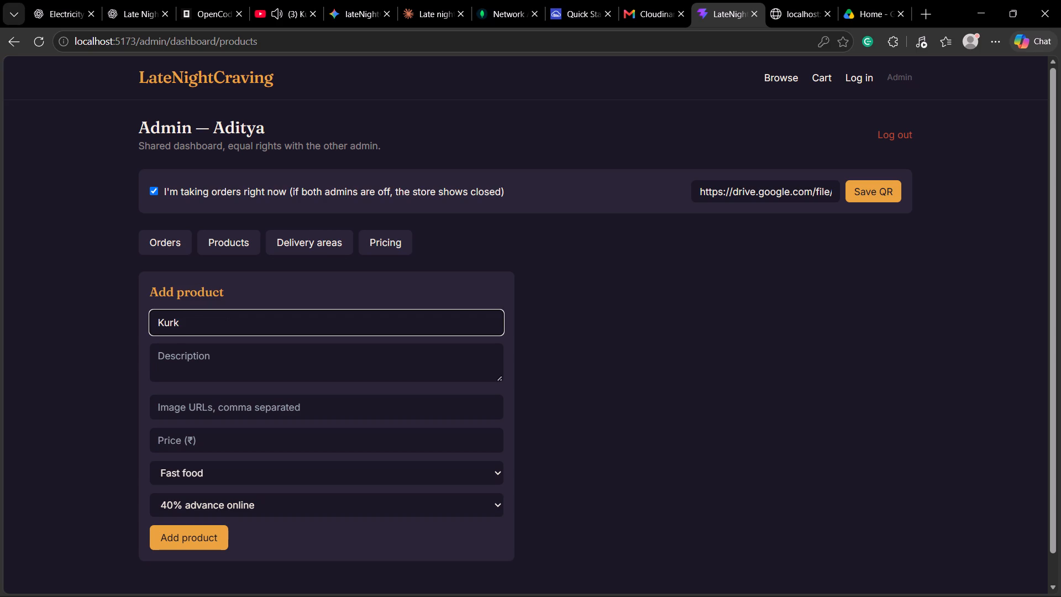
type("ure")
left_click(253, 411)
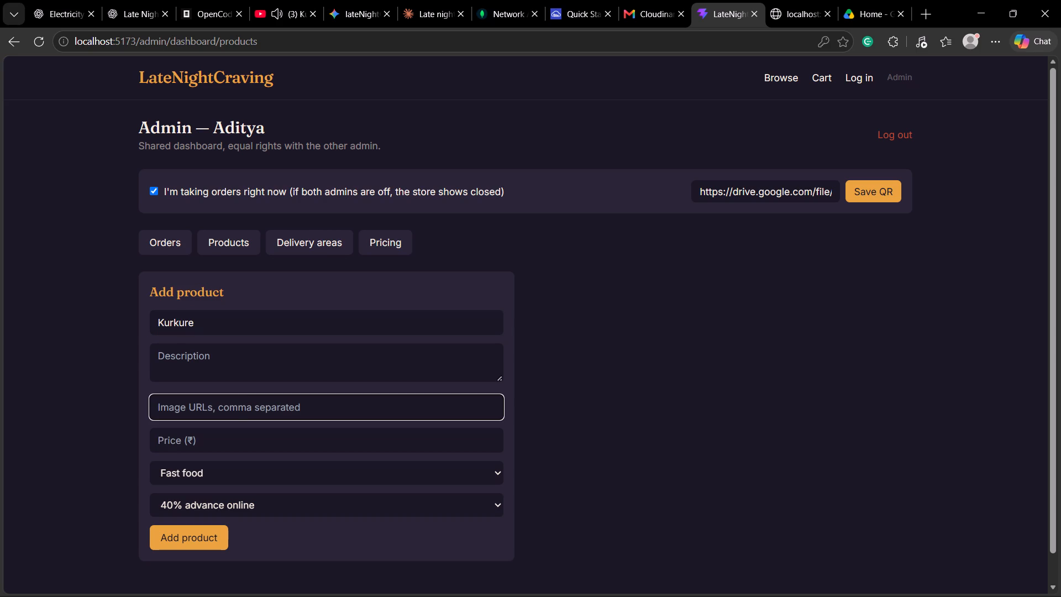
left_click(218, 358)
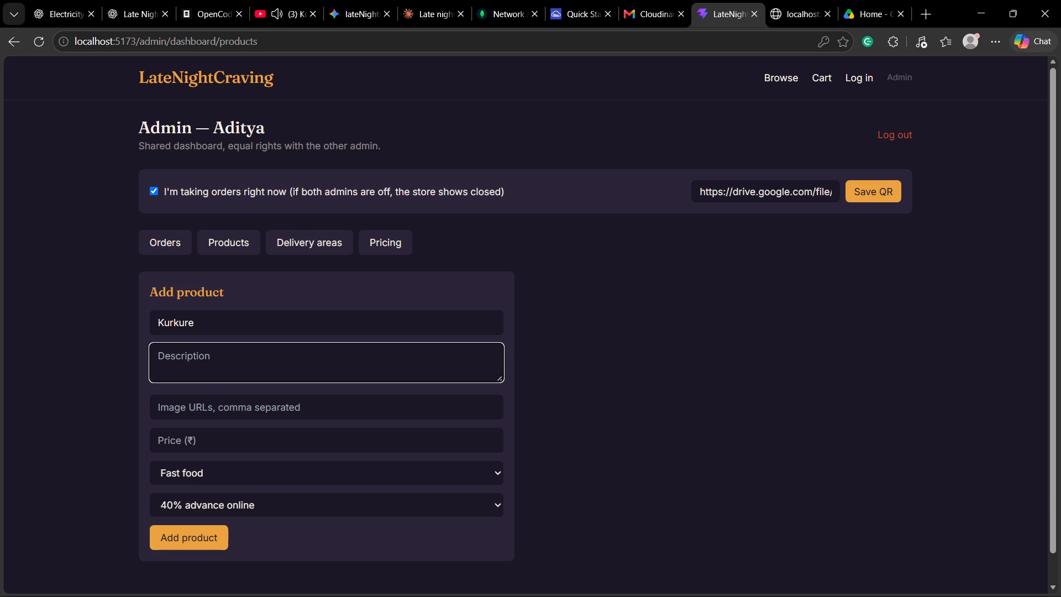
type("Kurkure")
Search the web for kurkure in a new browser tab and preview the Amazon.in Masala Munch images.
left_click(202, 406)
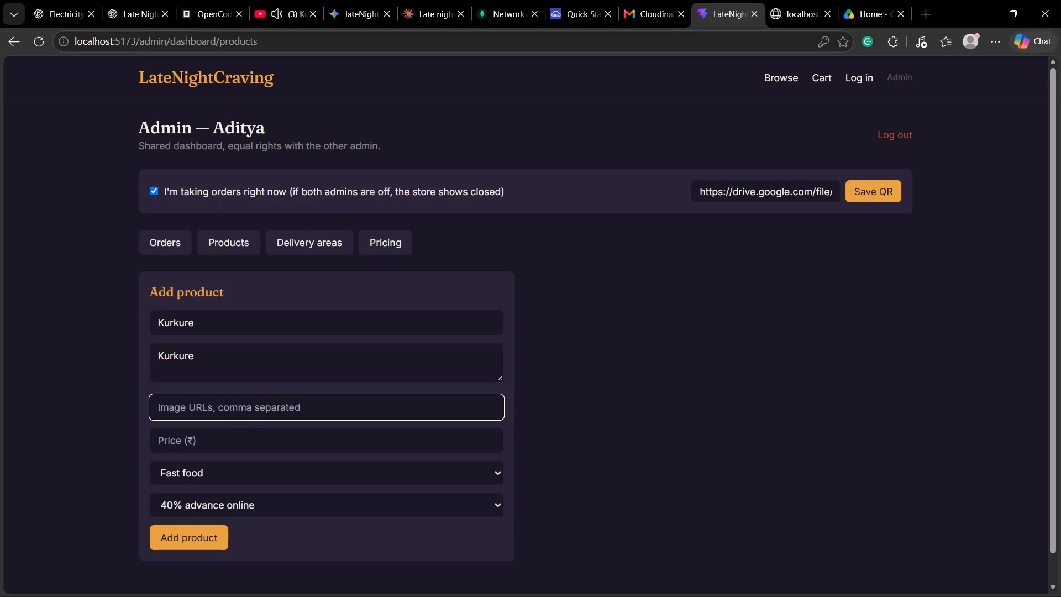
key("ctrl+t")
type("kurku")
key("Return")
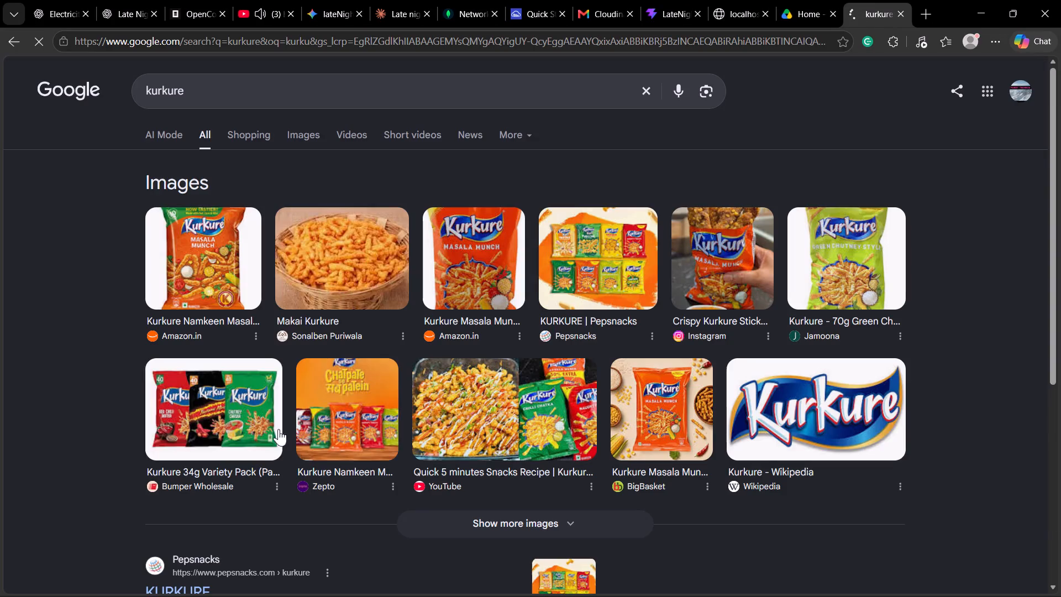
left_click(192, 296)
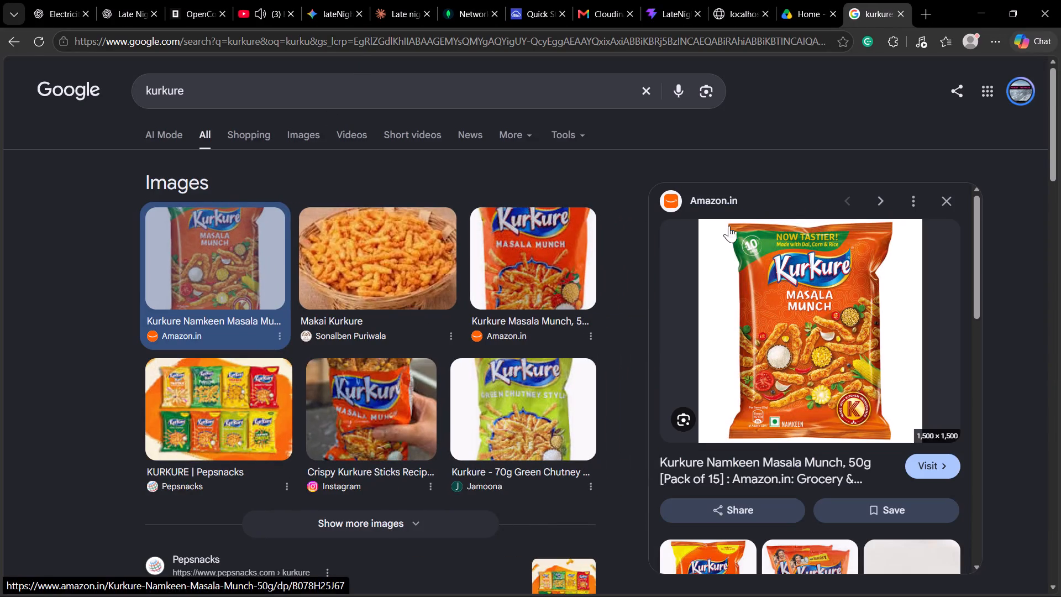
scroll(401, 342, "down", 1)
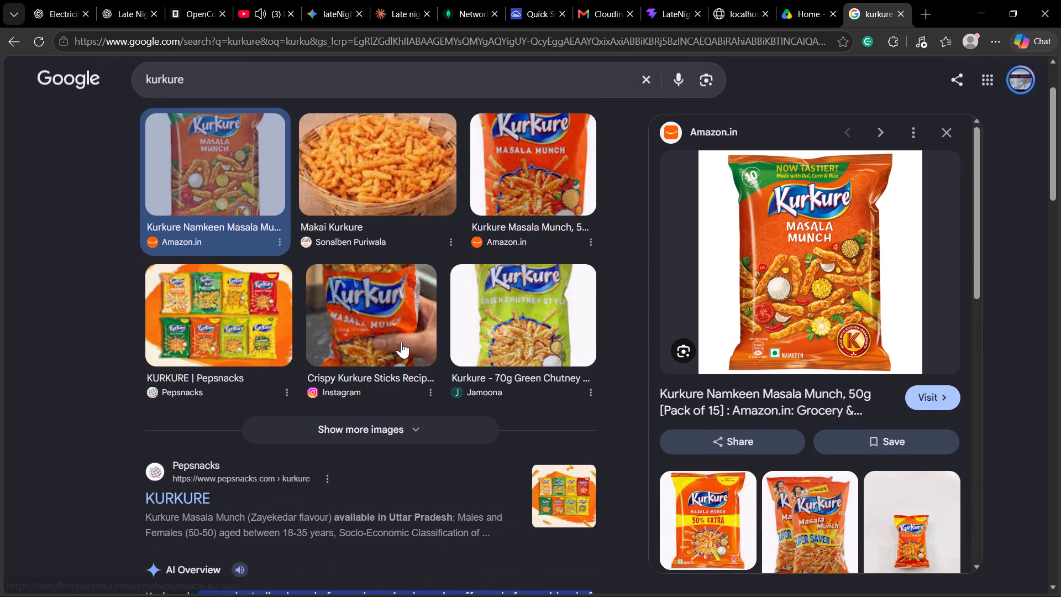
scroll(401, 342, "down", 1)
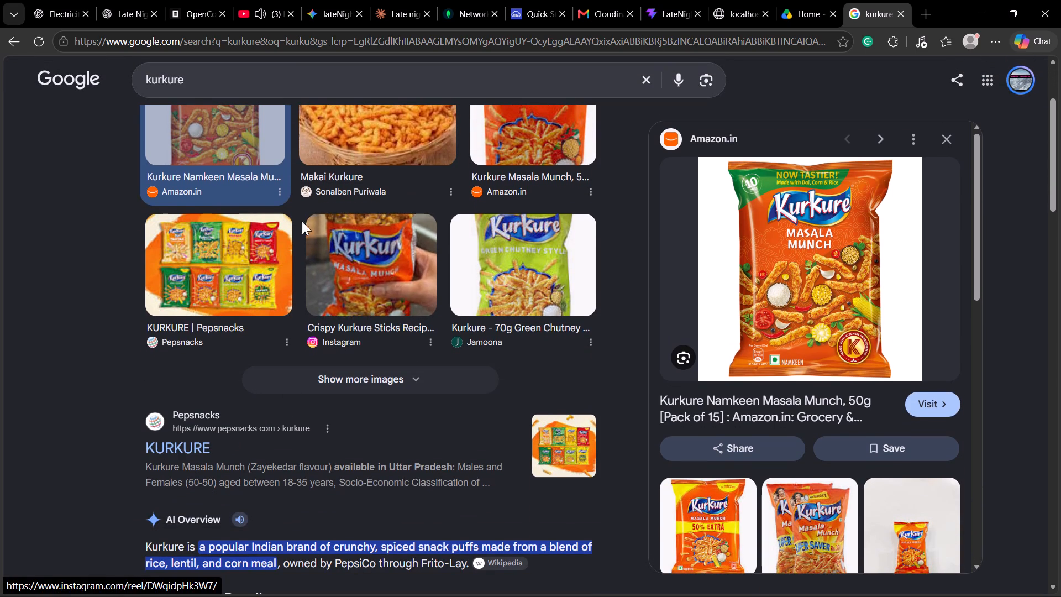
scroll(290, 181, "up", 3)
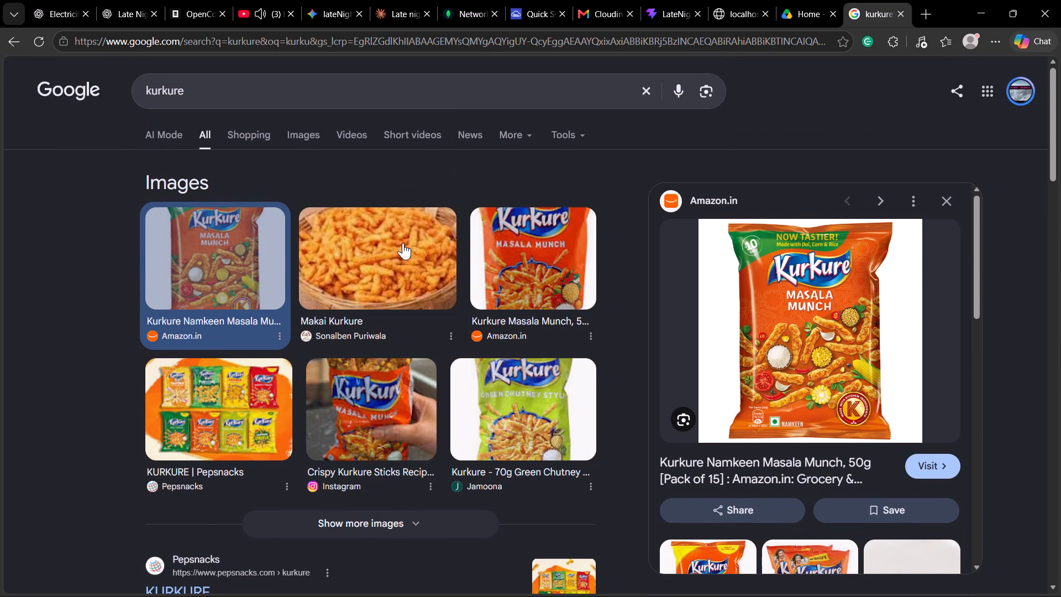
left_click(491, 246)
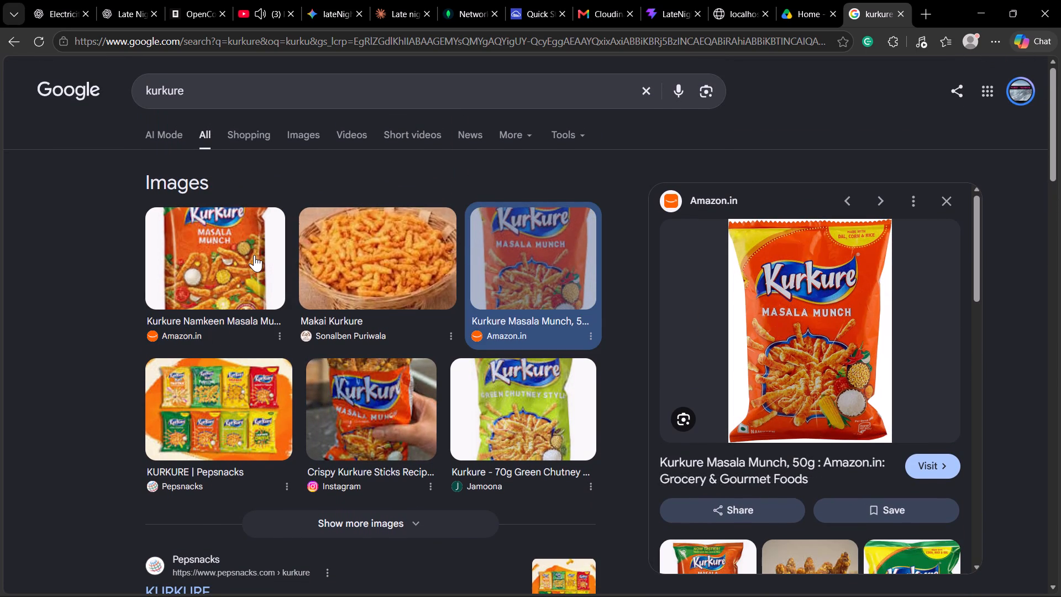
left_click(254, 255)
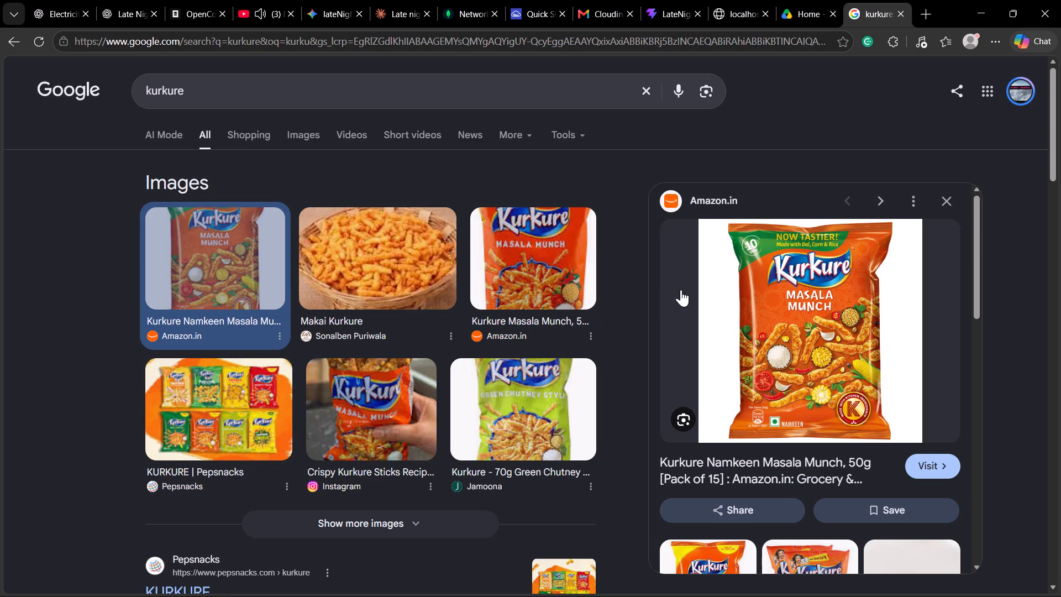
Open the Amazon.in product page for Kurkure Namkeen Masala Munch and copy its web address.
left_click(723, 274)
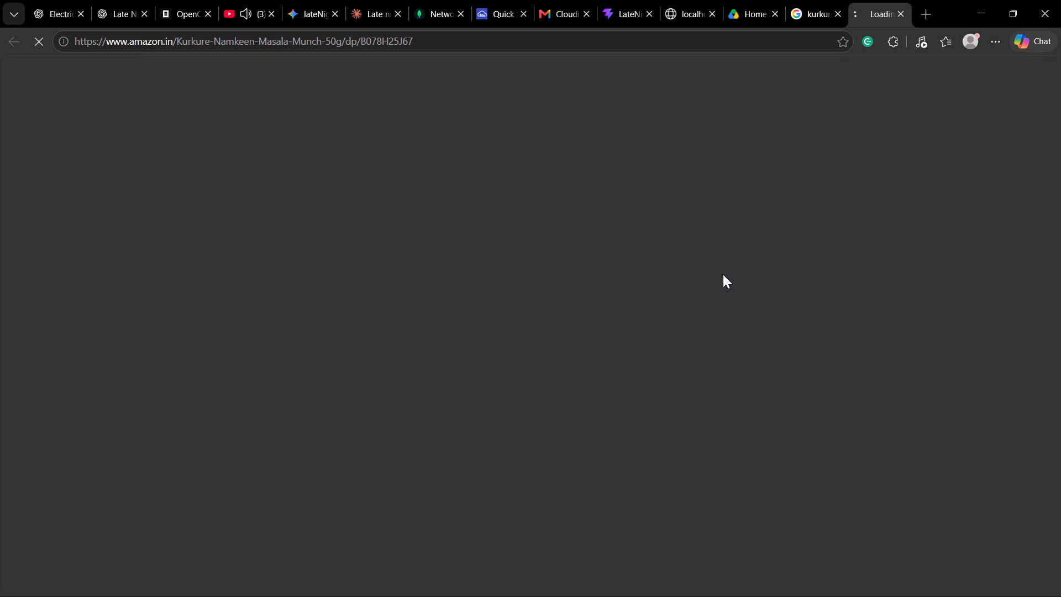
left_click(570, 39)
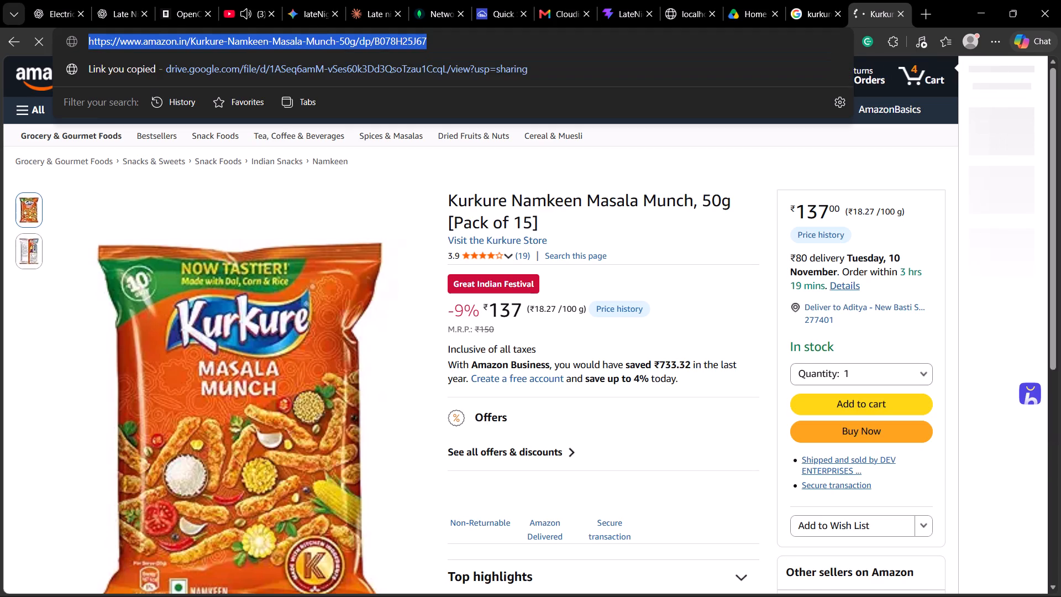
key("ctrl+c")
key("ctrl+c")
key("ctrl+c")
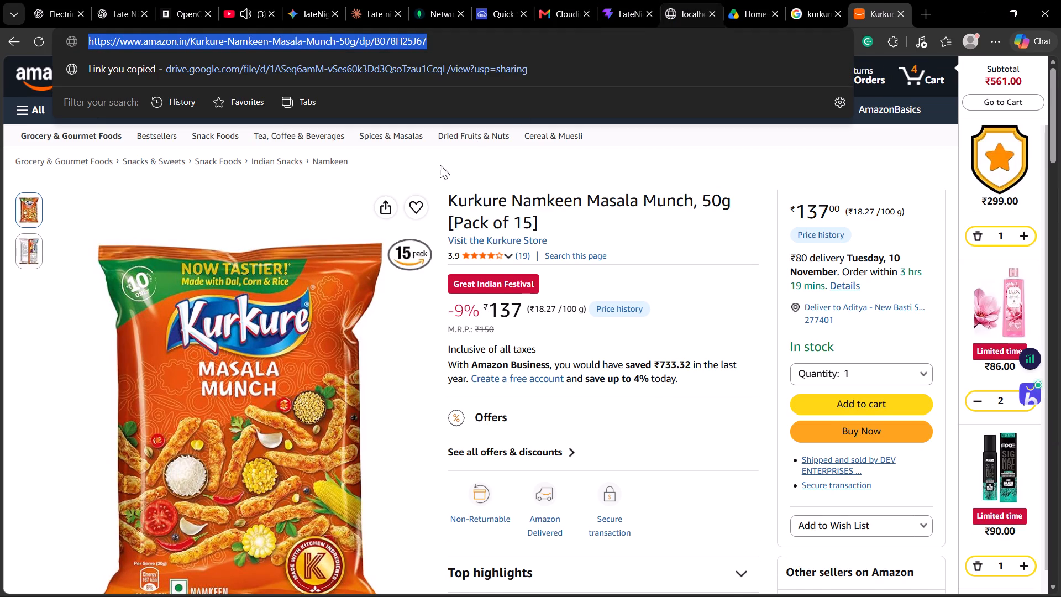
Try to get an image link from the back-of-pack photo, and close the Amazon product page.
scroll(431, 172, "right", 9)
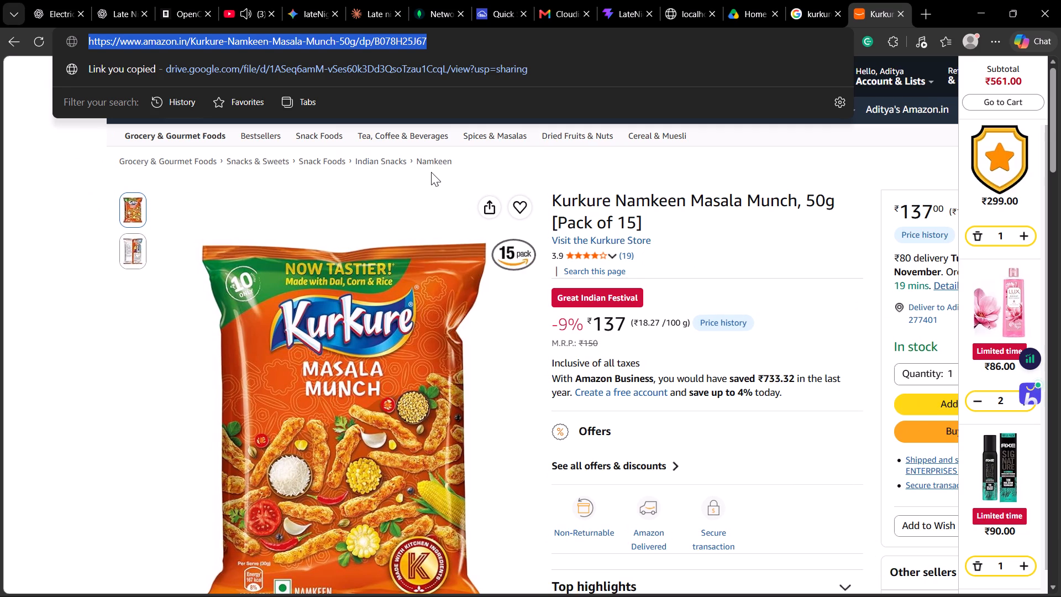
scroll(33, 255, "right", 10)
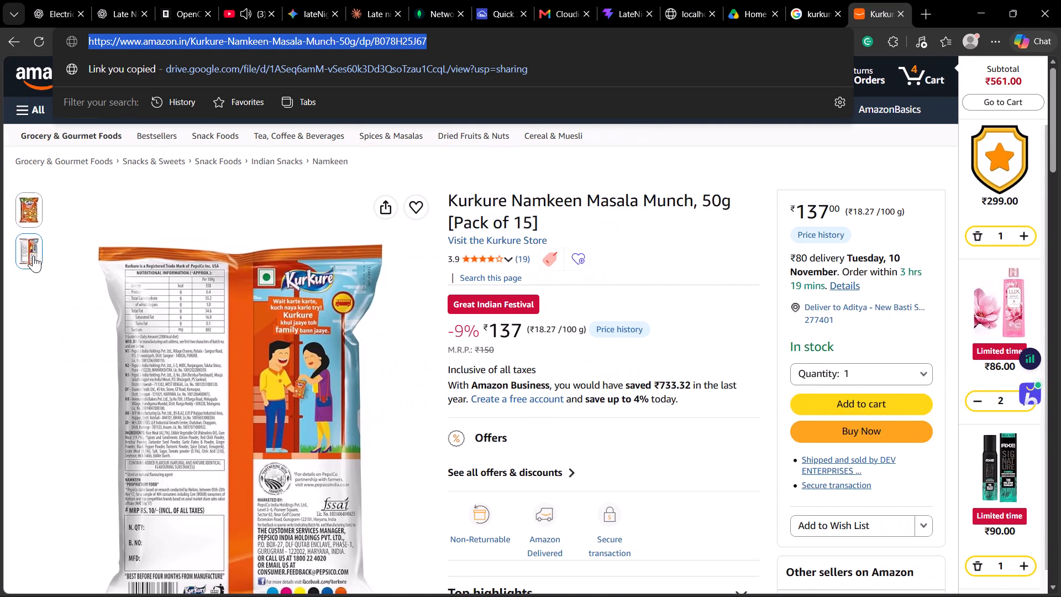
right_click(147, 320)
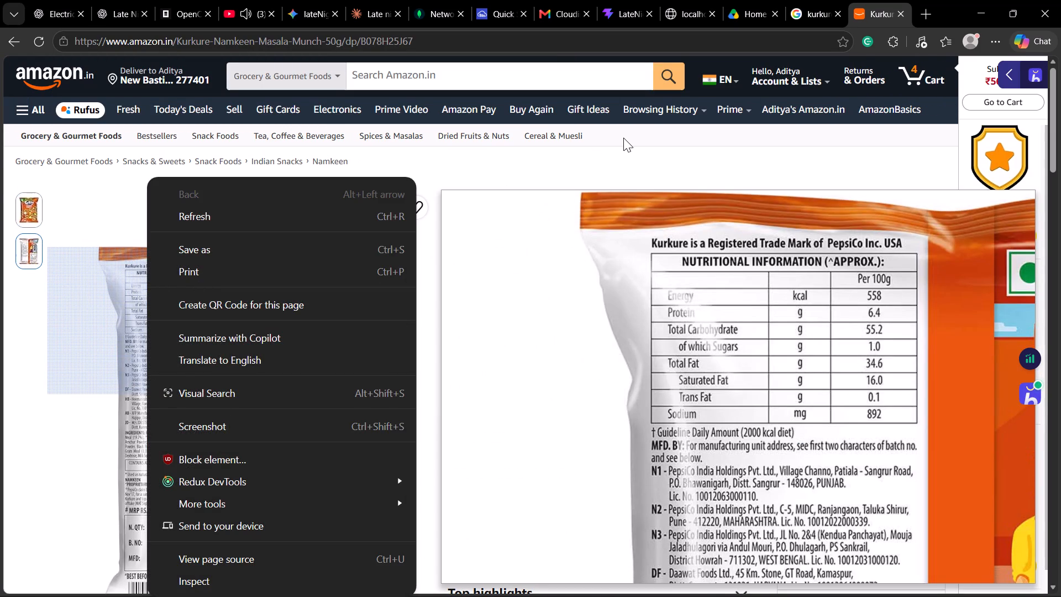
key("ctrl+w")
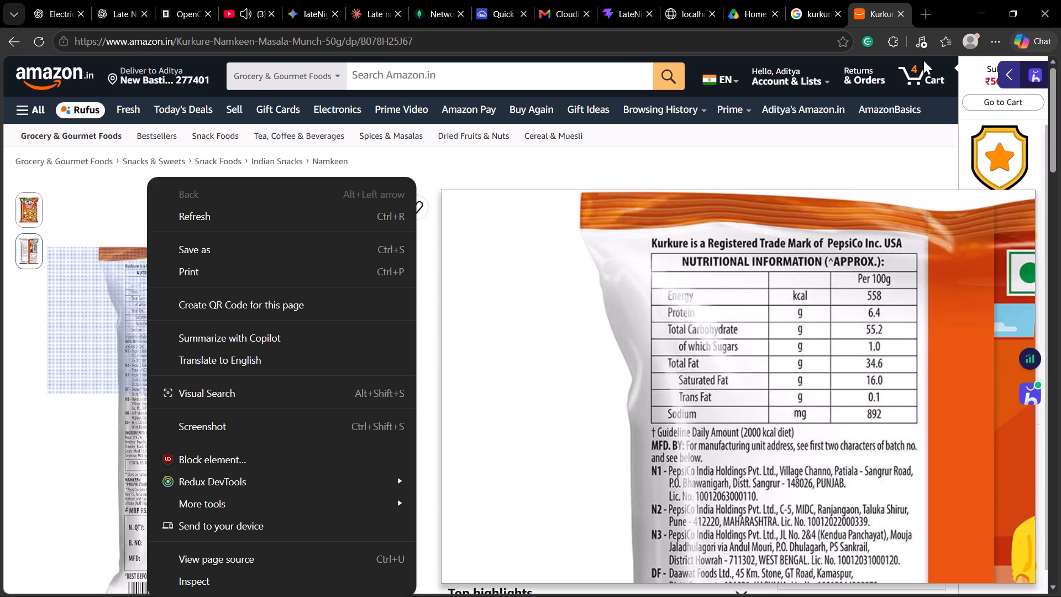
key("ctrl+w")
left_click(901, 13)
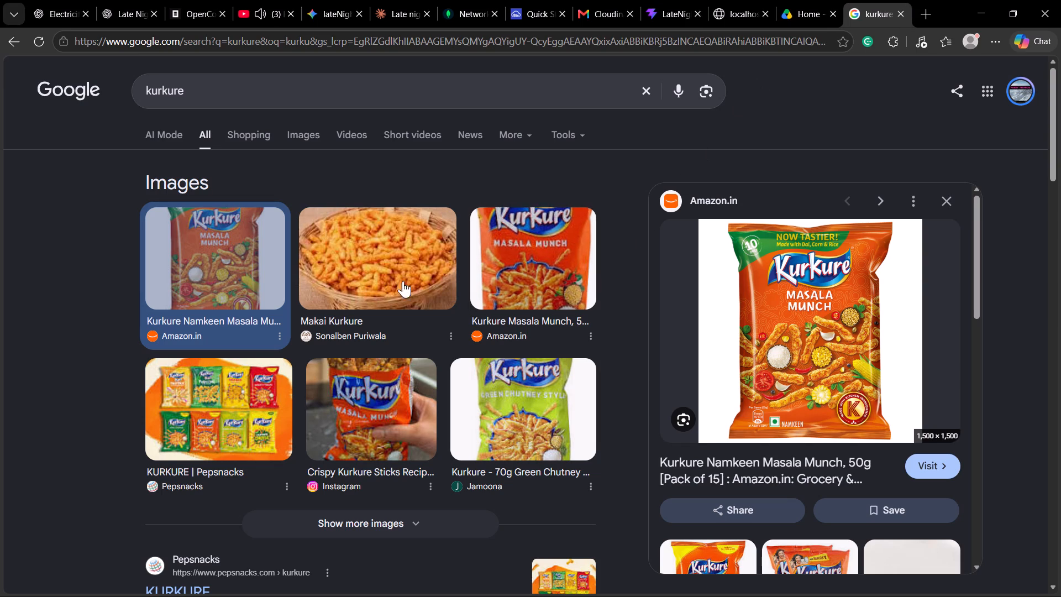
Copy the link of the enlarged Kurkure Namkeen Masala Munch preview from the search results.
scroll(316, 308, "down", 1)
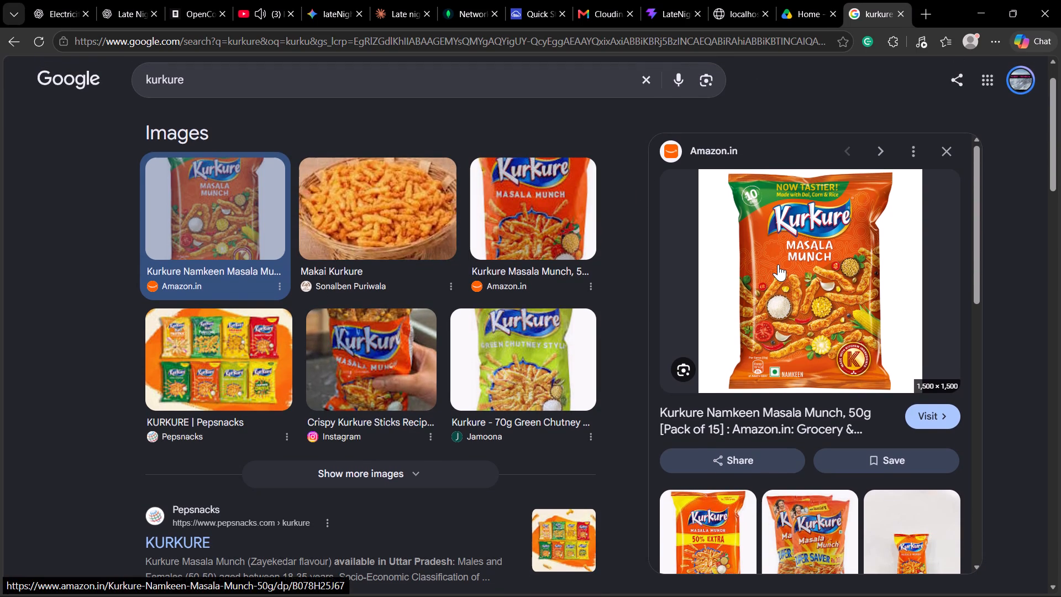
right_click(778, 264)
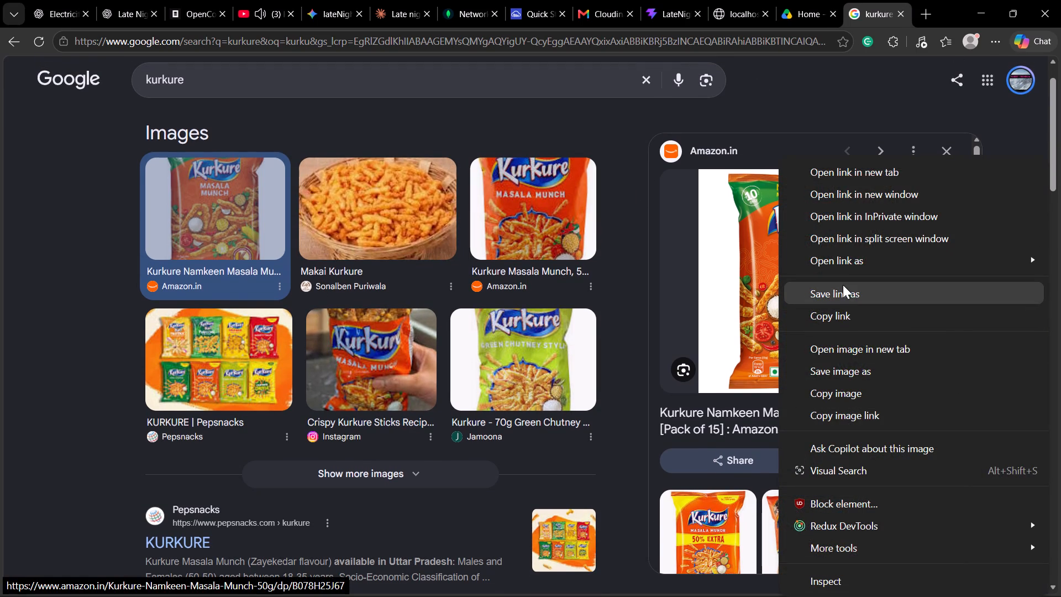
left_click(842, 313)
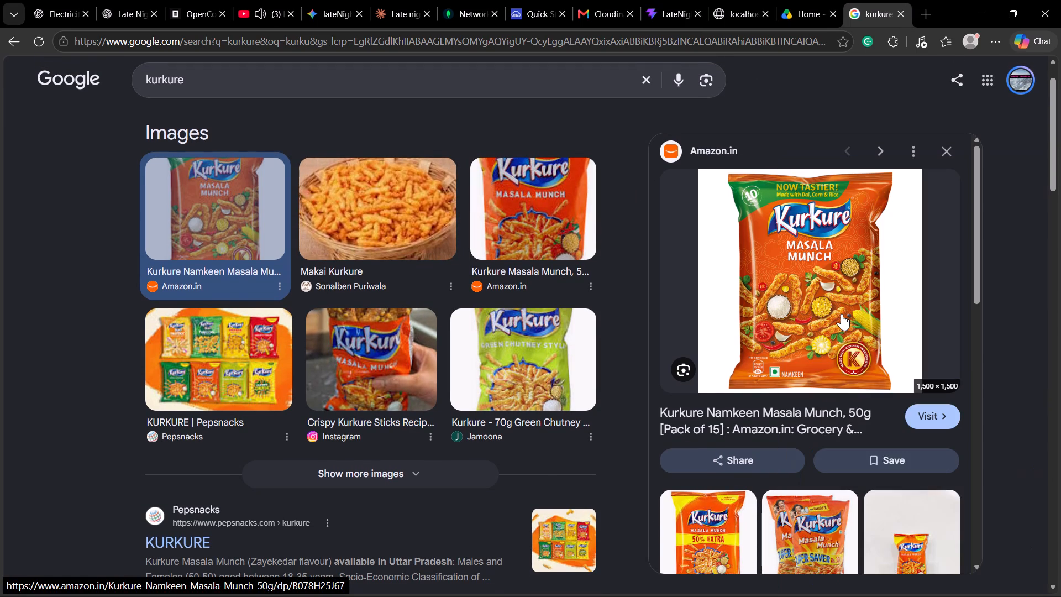
Refine the web search to kurkure image, switch to image results, and extend the query to kurkure image url.
scroll(332, 316, "down", 1)
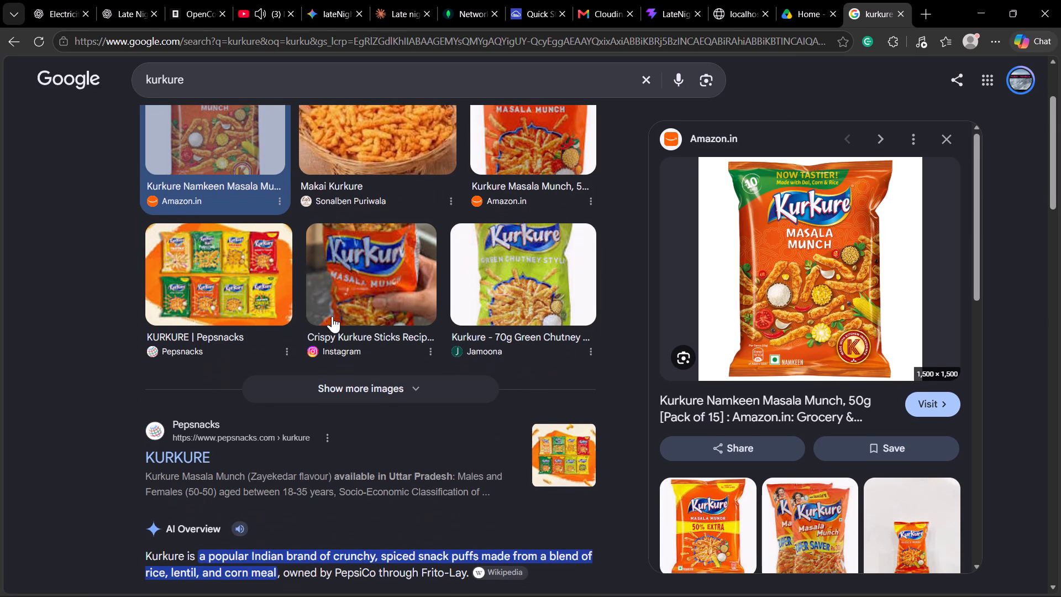
scroll(332, 316, "down", 1)
scroll(257, 400, "down", 2)
scroll(257, 400, "up", 6)
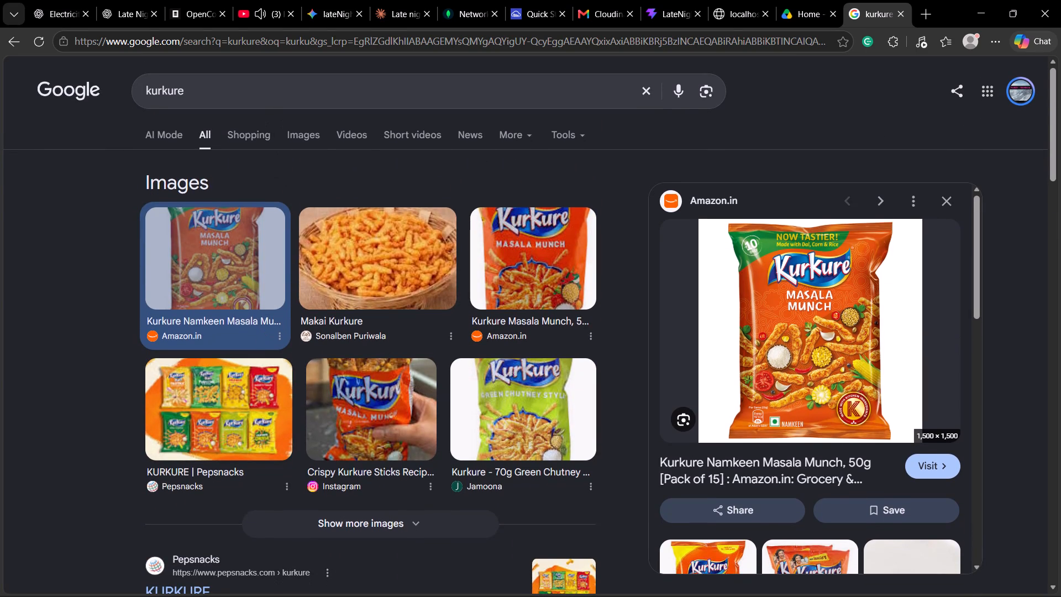
left_click(260, 94)
key("space")
type("image")
key("space")
key("Return")
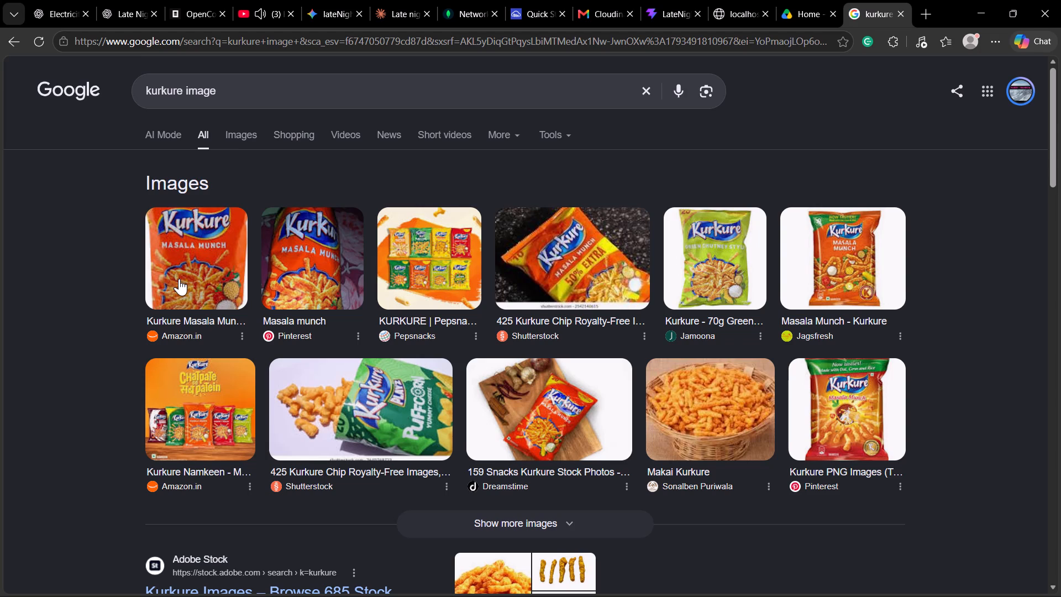
left_click(245, 132)
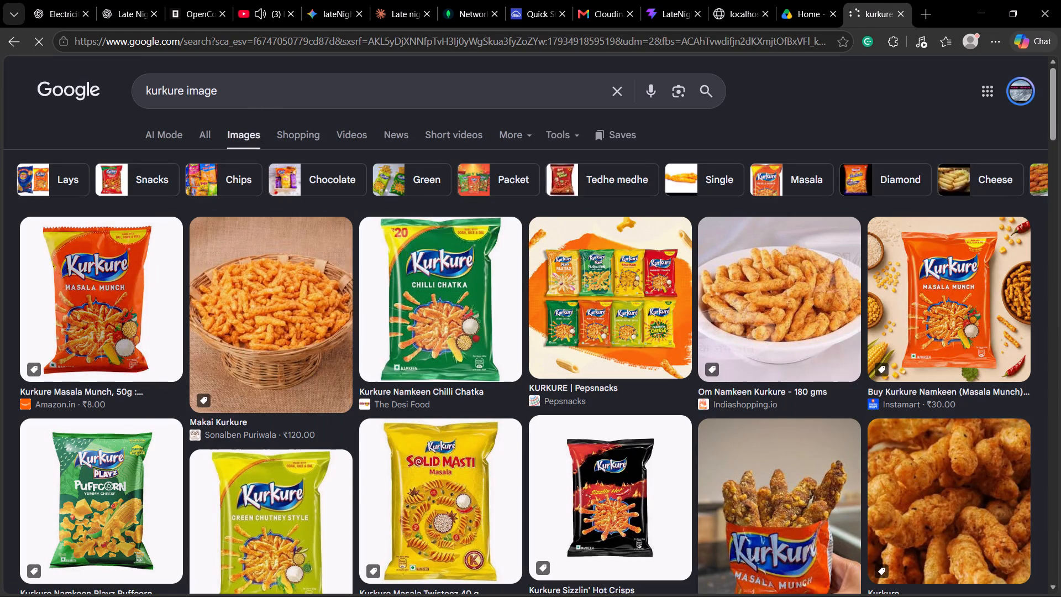
left_click(266, 93)
key("space")
type("url")
key("Return")
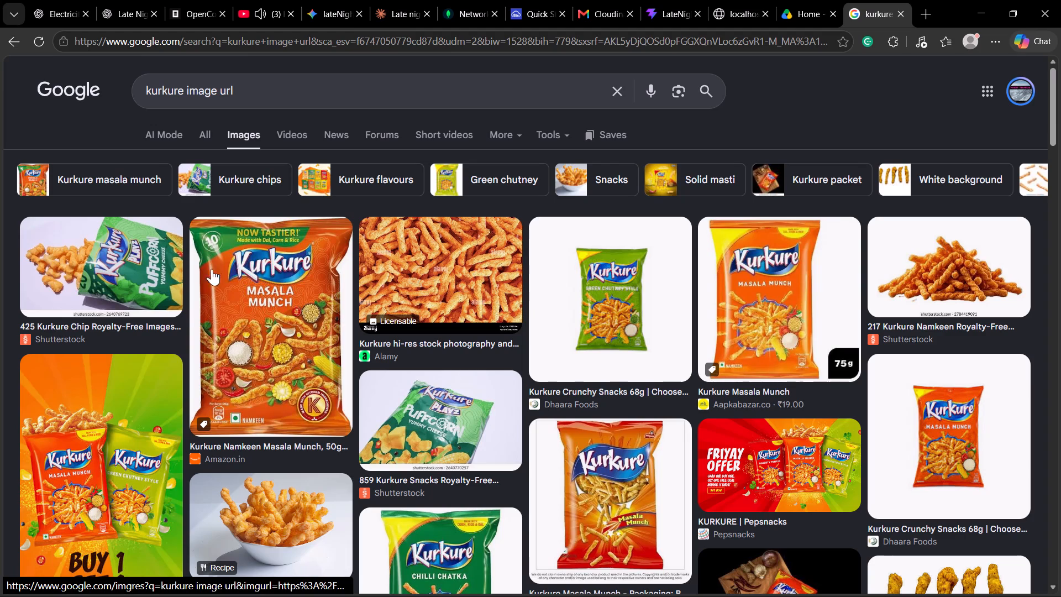
Copy the link of the Amazon.in Kurkure Namkeen Masala Munch image result and return to the store's product form.
left_click(228, 277)
right_click(239, 252)
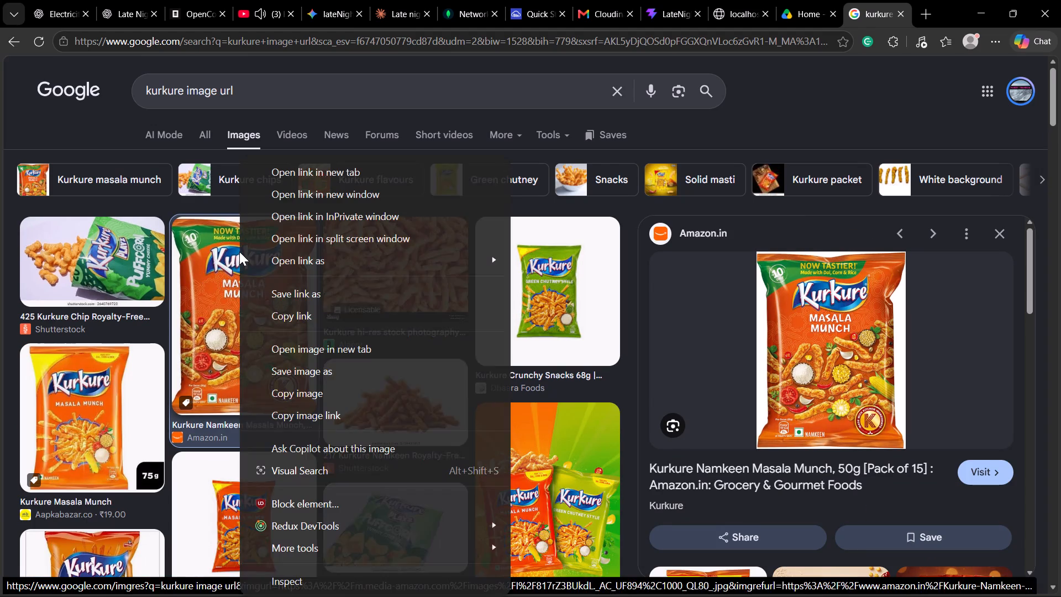
left_click(293, 312)
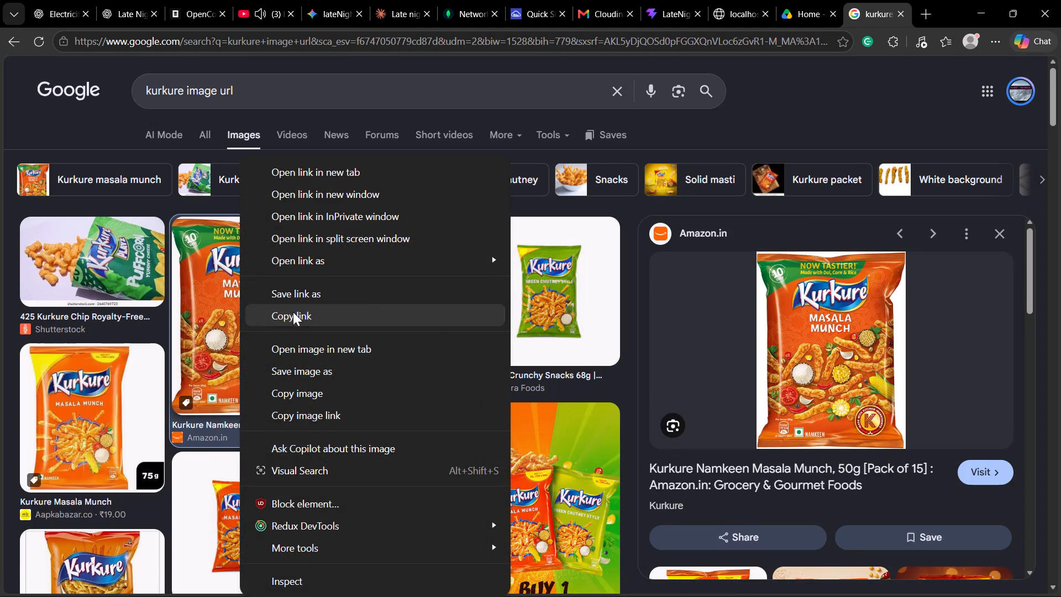
left_click(720, 2)
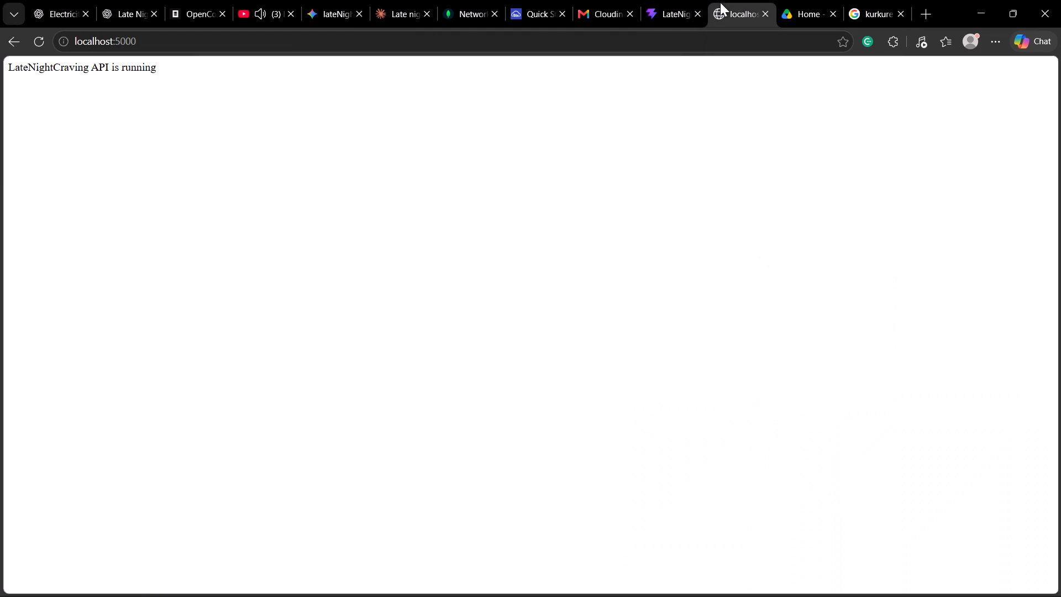
left_click(661, 6)
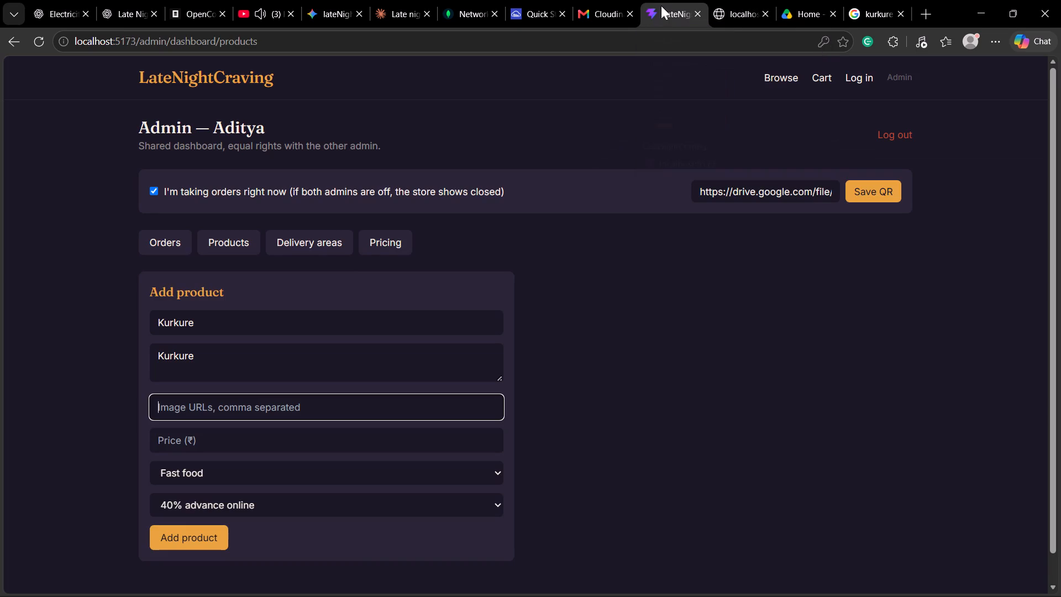
Fill in the Kurkure product with the copied image link, a price of ₹5 and the Packed food category.
key("ctrl+v")
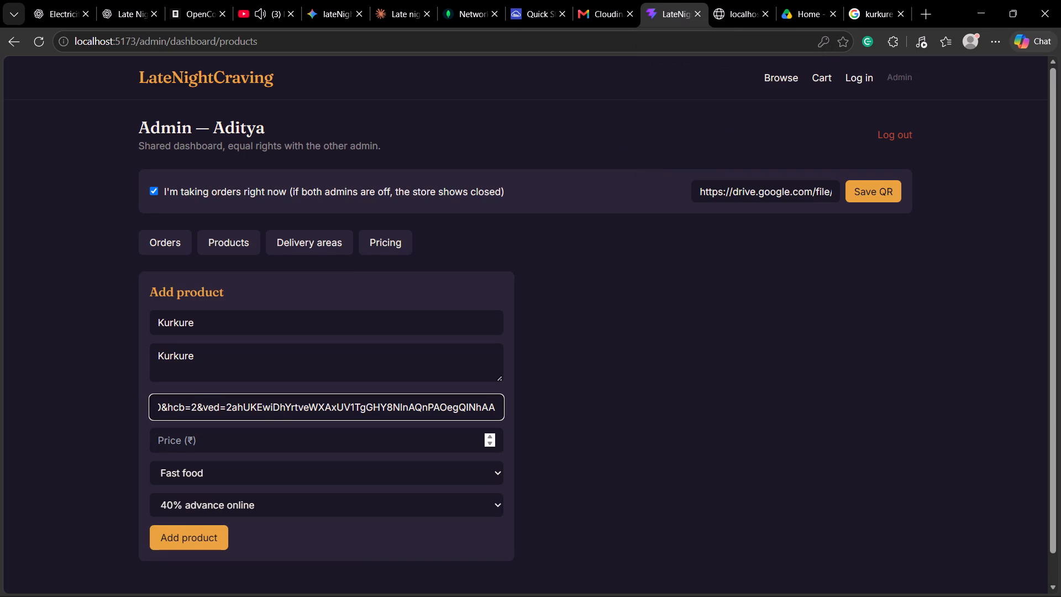
left_click(171, 449)
key("5")
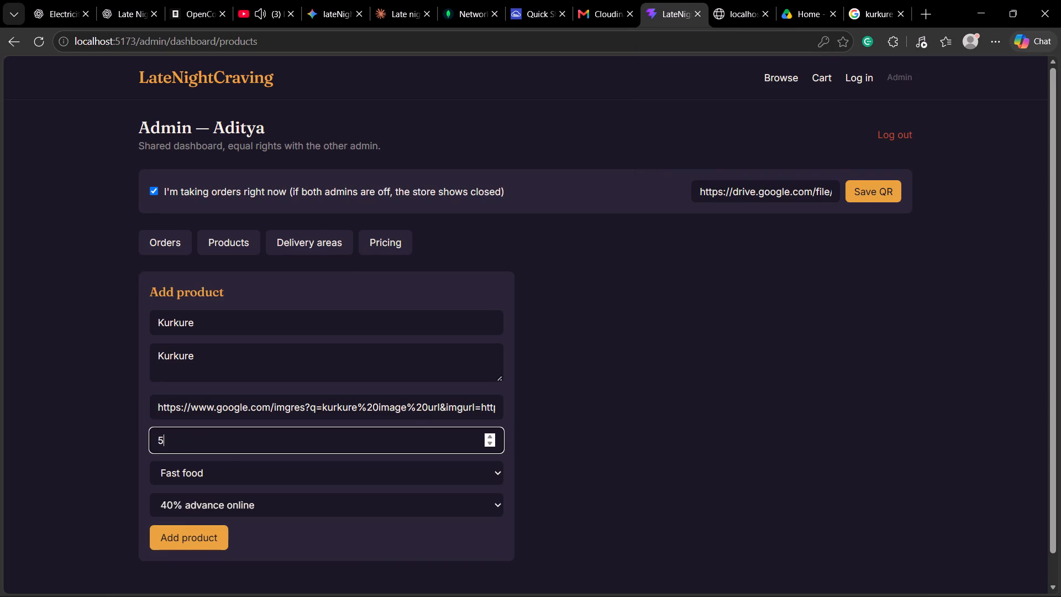
left_click(233, 470)
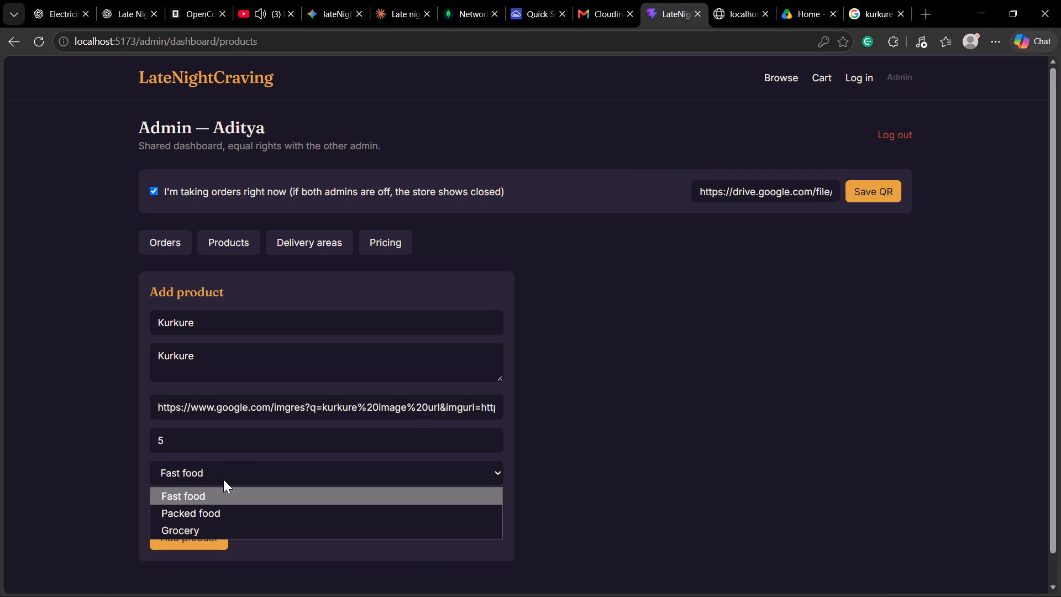
left_click(206, 507)
scroll(206, 507, "down", 1)
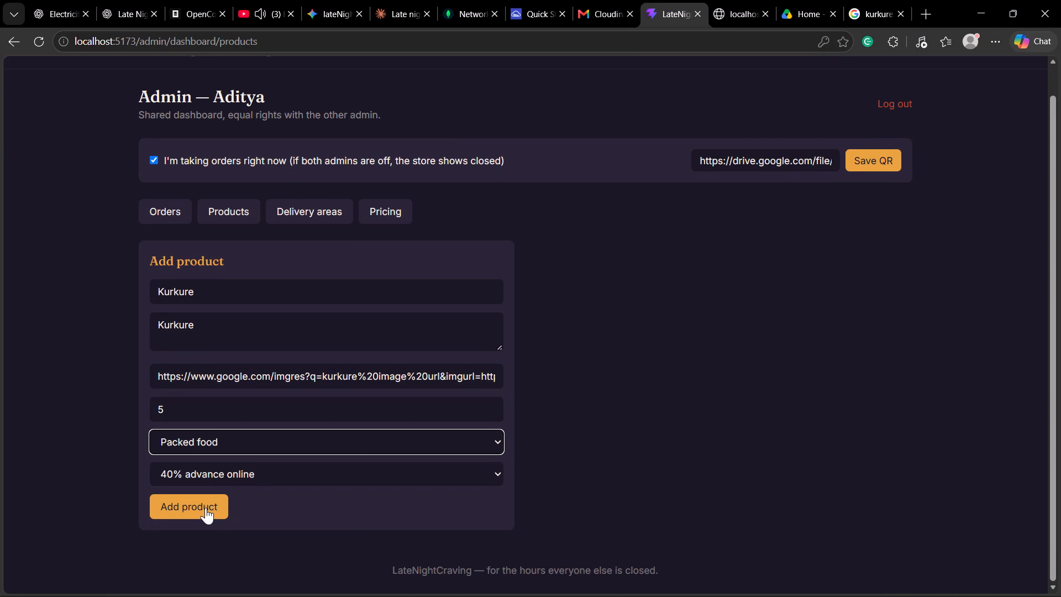
Set the Kurkure payment option to No online payment and add the product to the store.
left_click(234, 475)
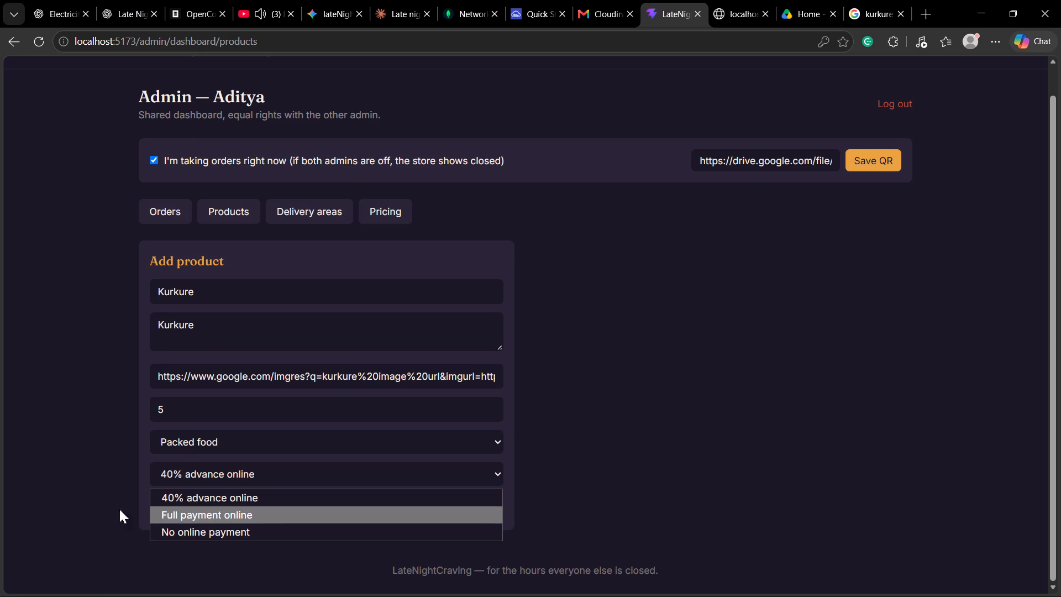
left_click(70, 499)
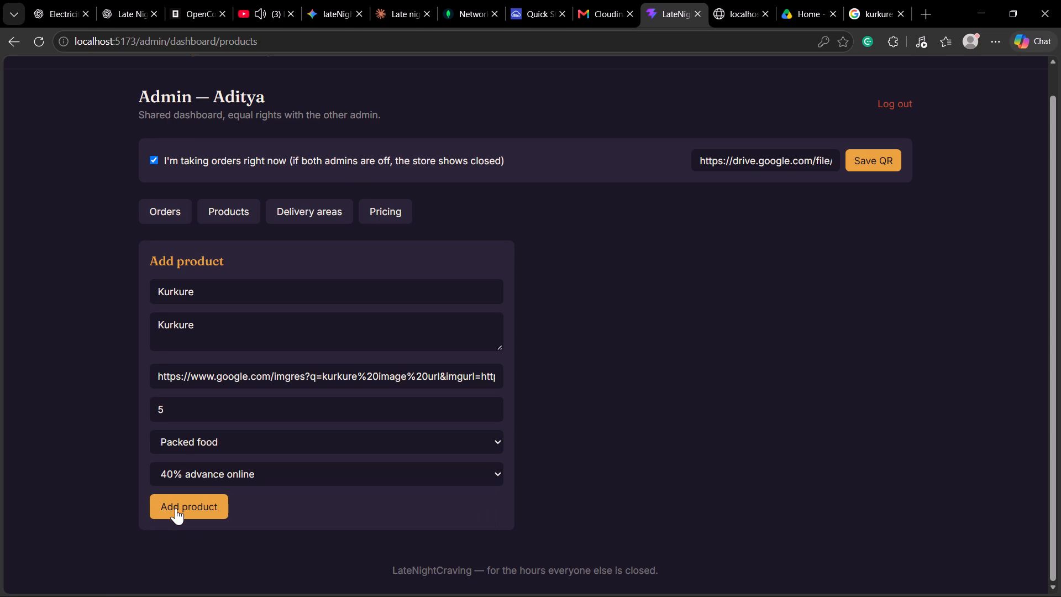
left_click(229, 473)
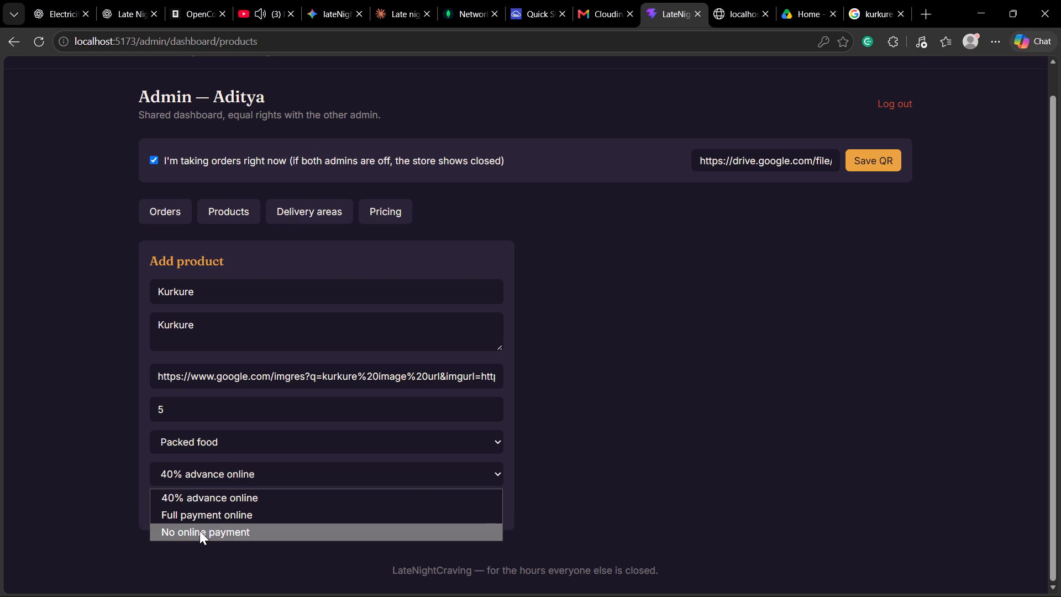
left_click(199, 531)
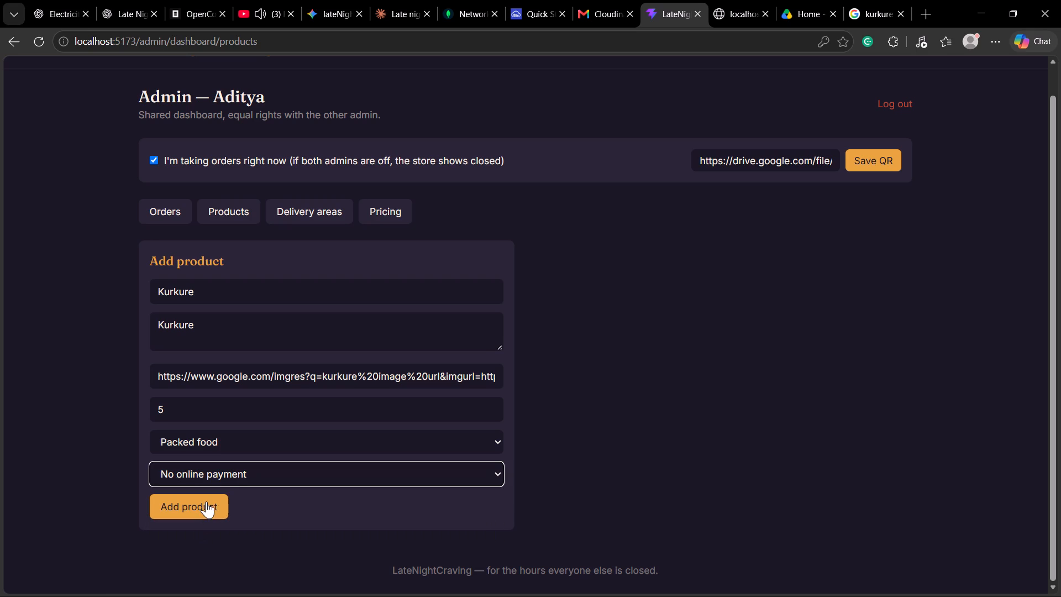
left_click(233, 476)
left_click(219, 496)
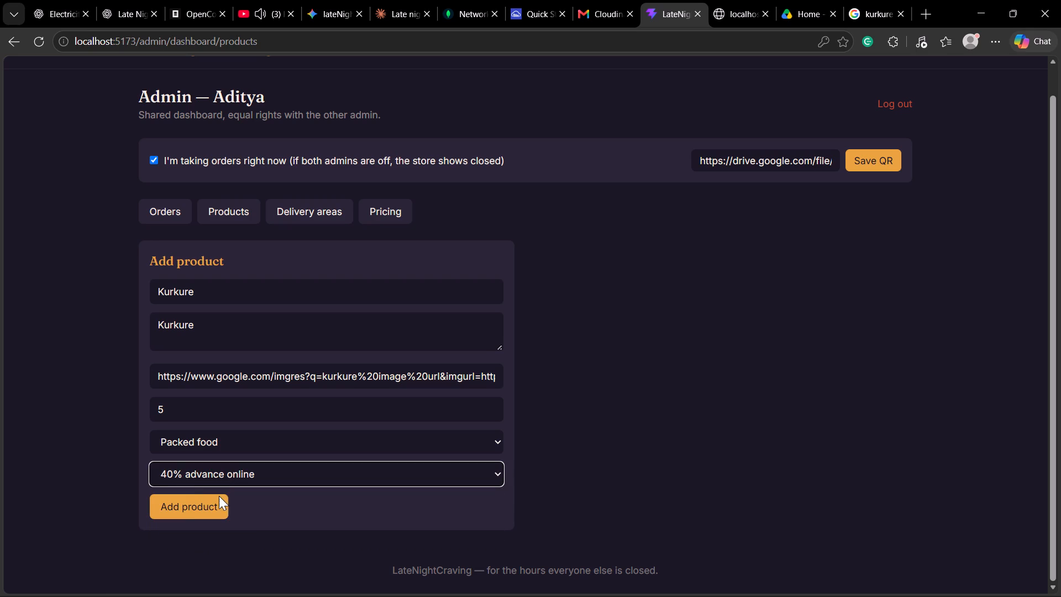
left_click(216, 476)
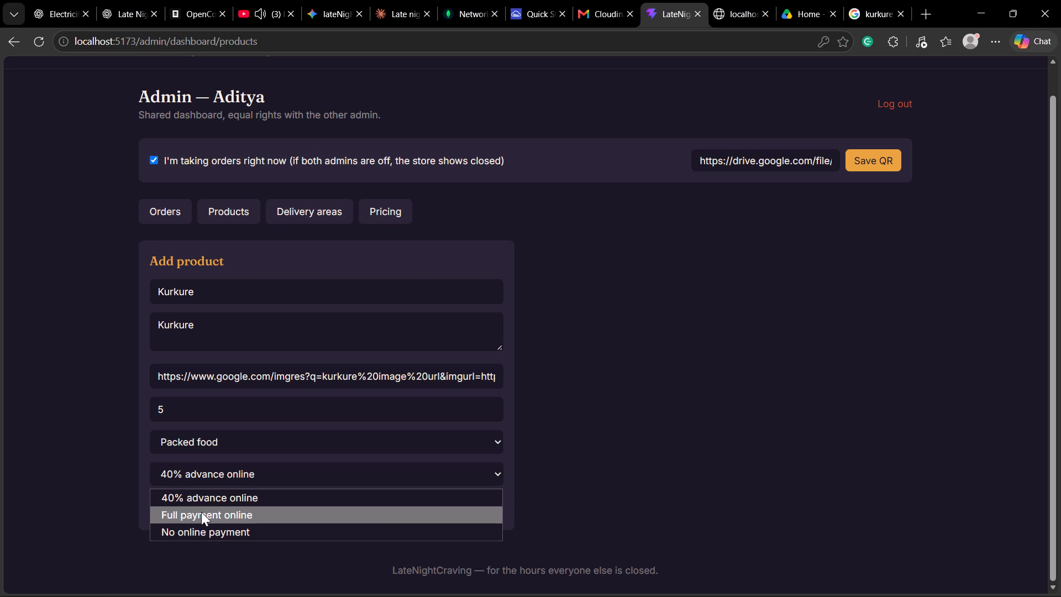
left_click(203, 526)
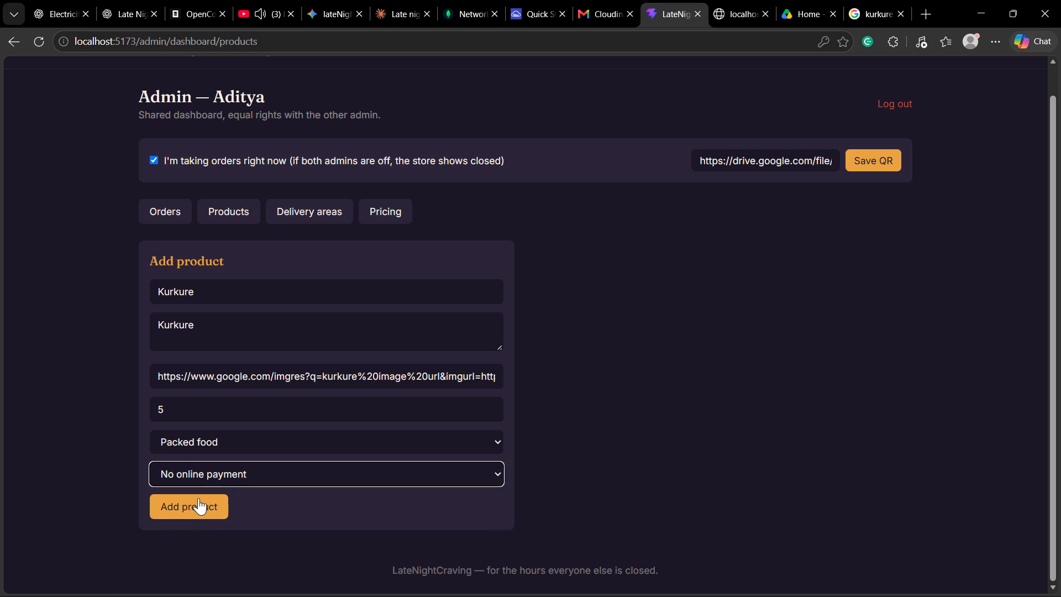
left_click(198, 498)
Enter noodles as the name of a new product.
left_click(258, 296)
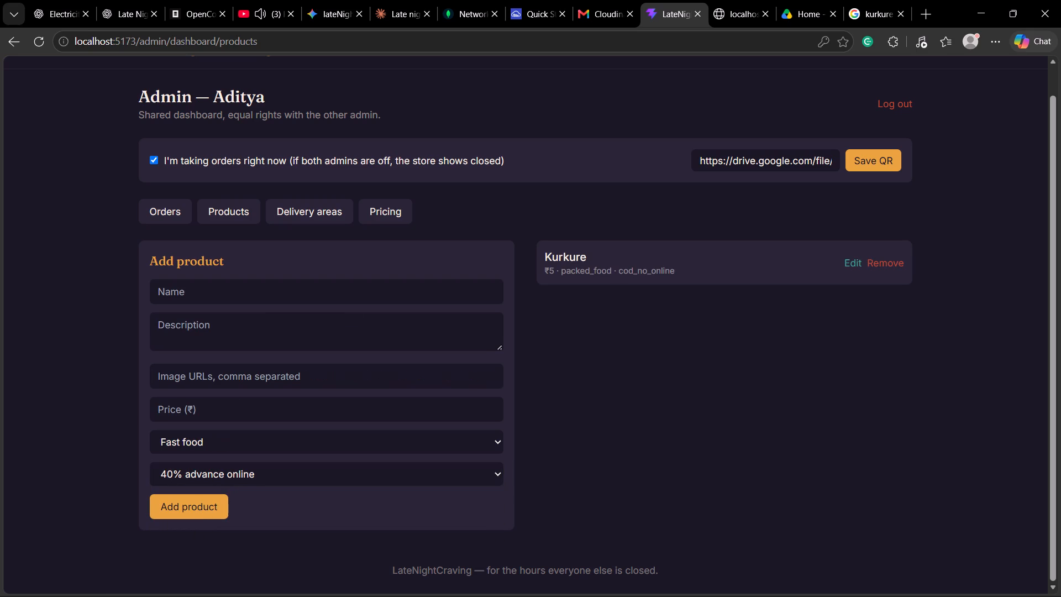
type("Cha")
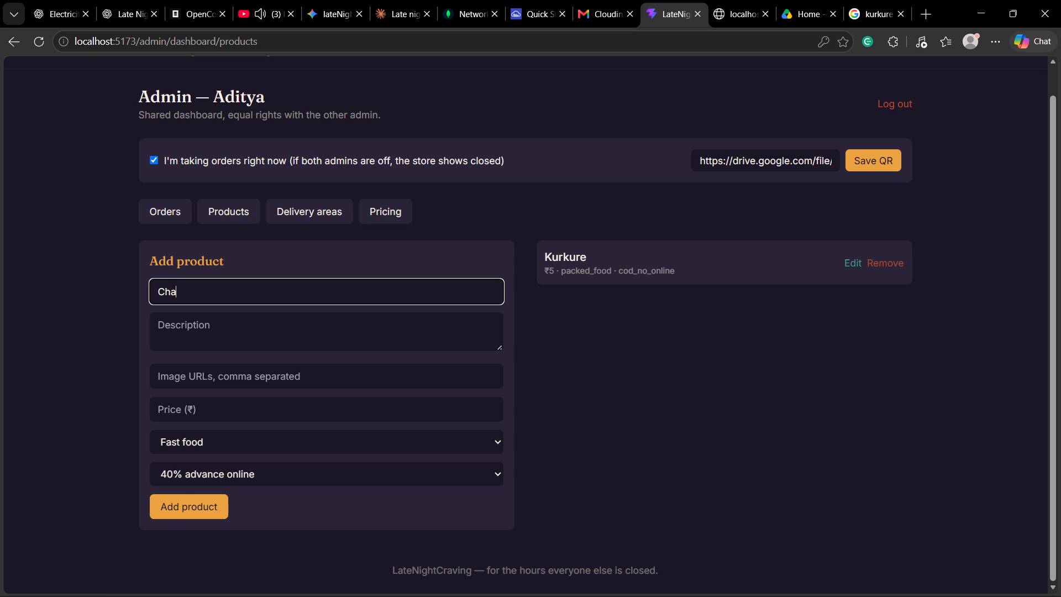
key("BackSpace")
key("BackSpace")
key("BackSpace")
type("noodles")
key("space")
Search the web for noodles images in a new tab and copy the link of The Mala Market Recipes cumin-flavored noodles preview.
key("ctrl+t")
type("nood")
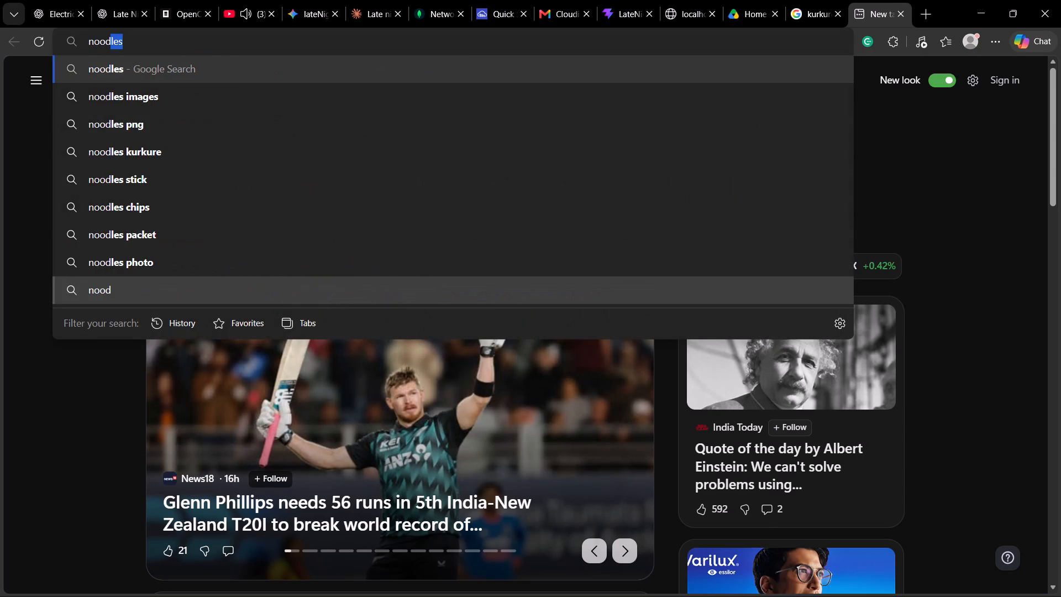
key("Down")
key("Return")
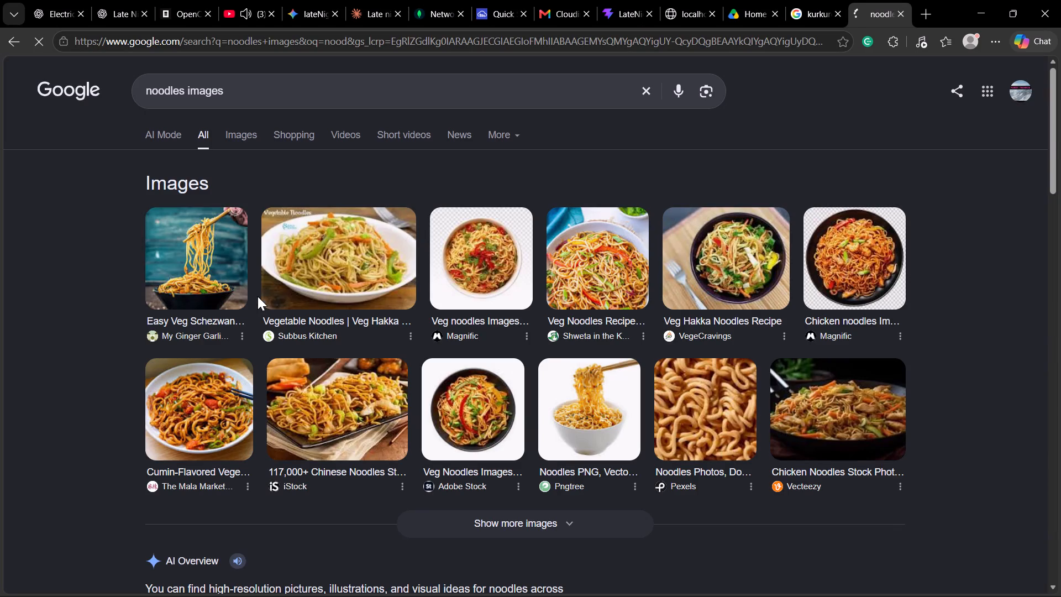
left_click(197, 376)
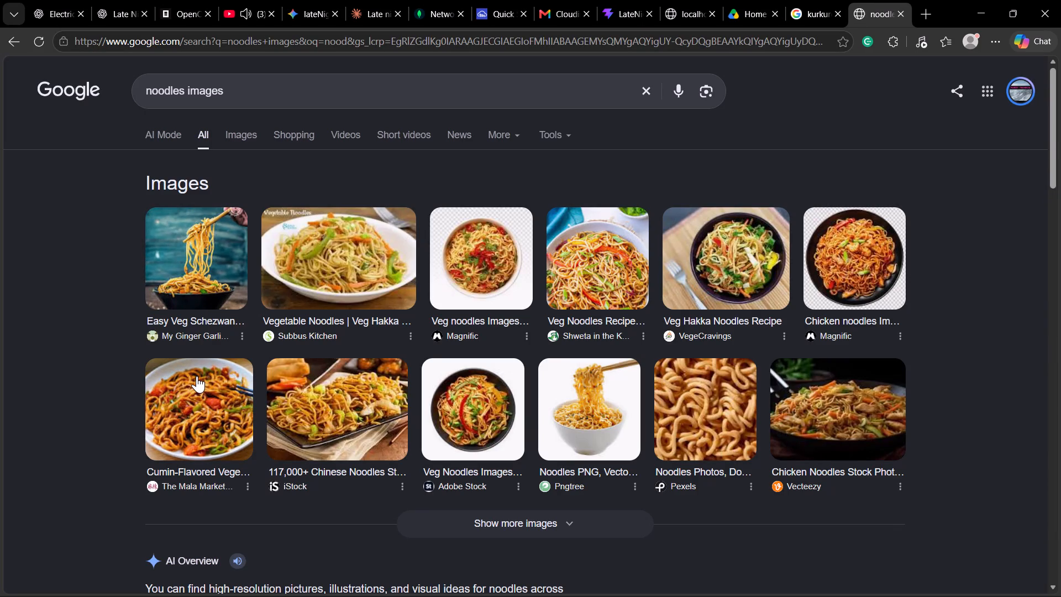
right_click(728, 259)
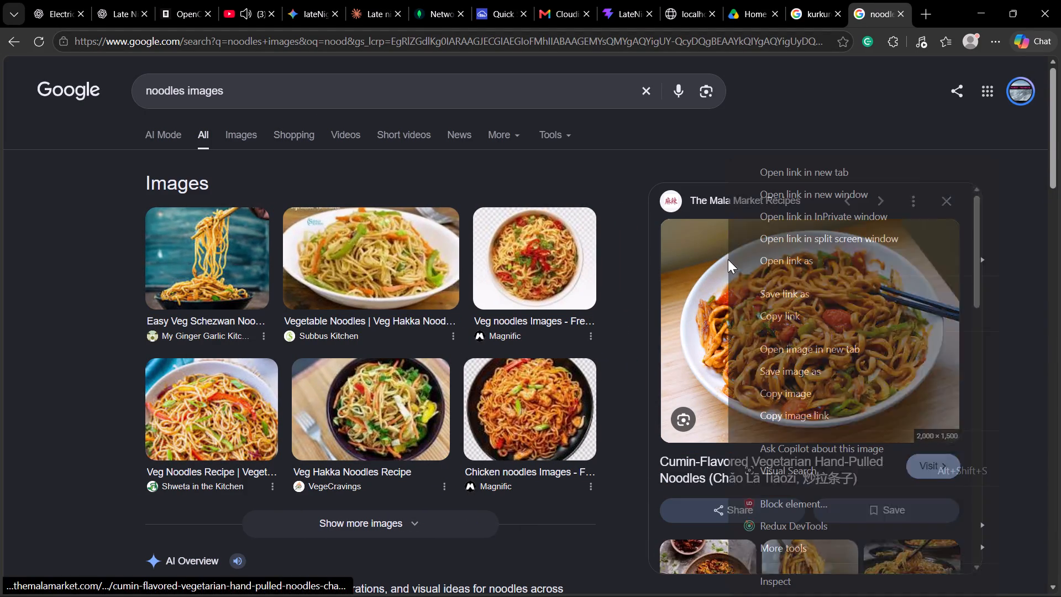
left_click(766, 315)
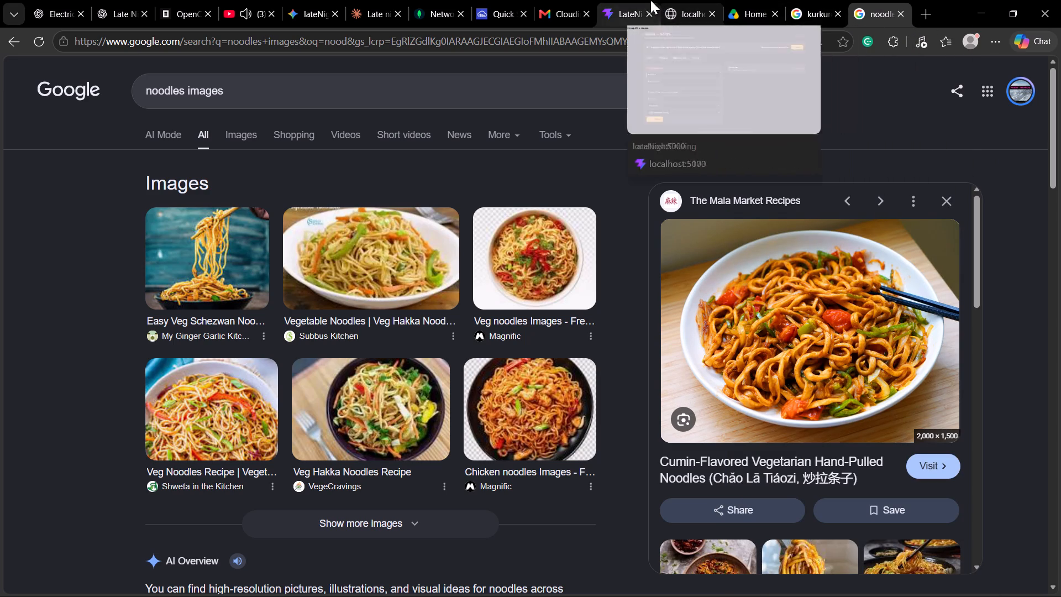
Back in the store form, give the noodles product the description noodles, the copied link and a price of ₹75, and add it.
left_click(623, 0)
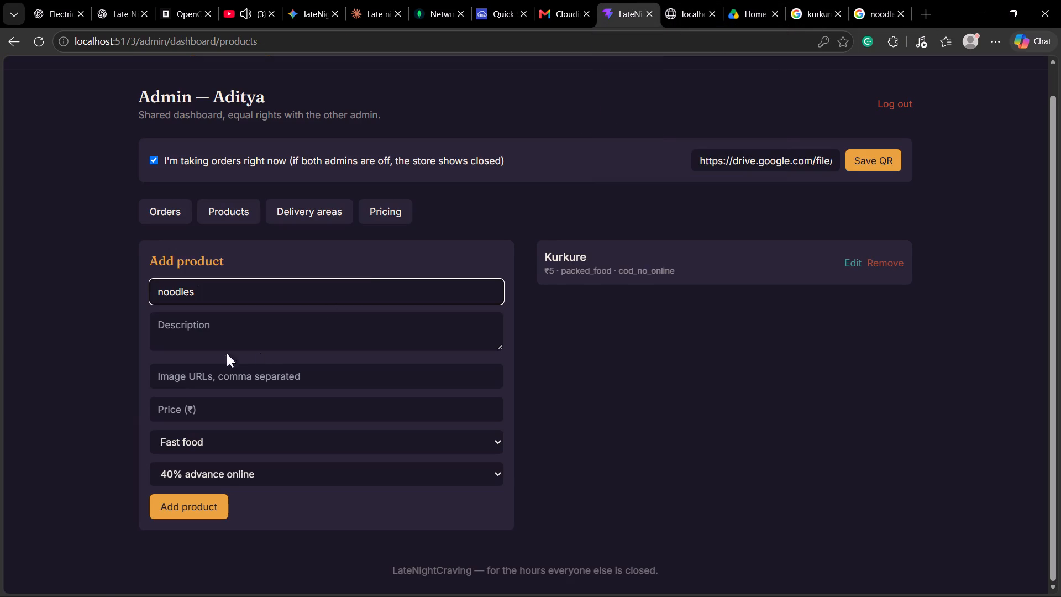
left_click(223, 318)
type("noodles")
left_click(207, 384)
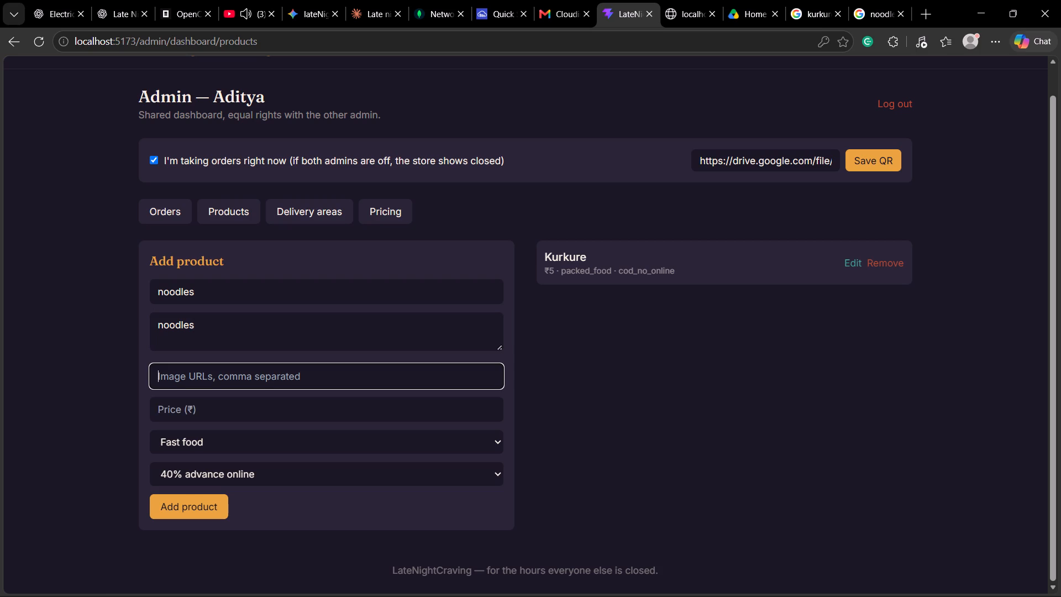
key("ctrl+v")
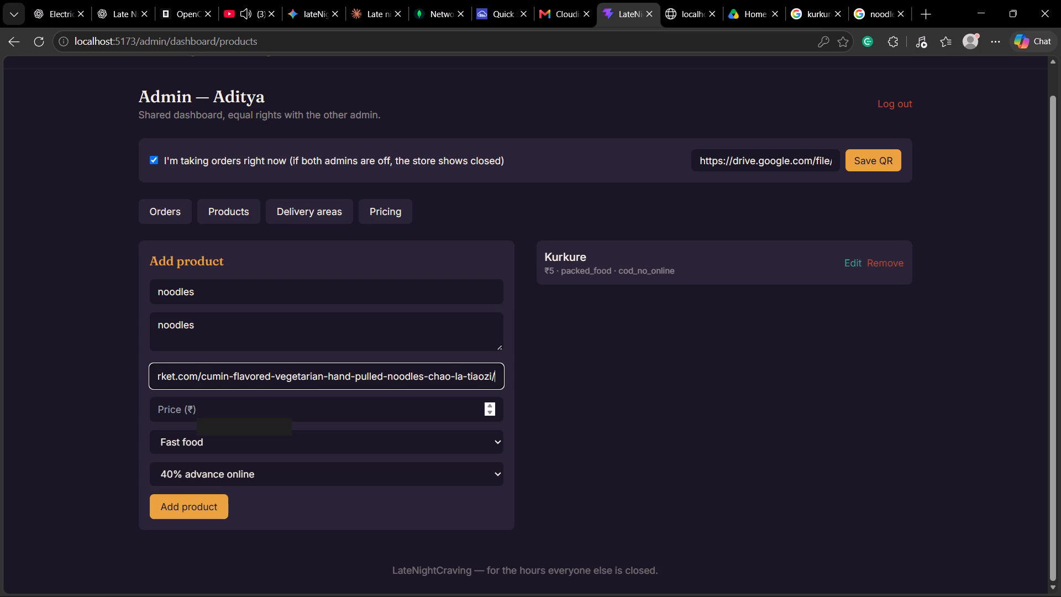
left_click(190, 408)
key("6")
key("BackSpace")
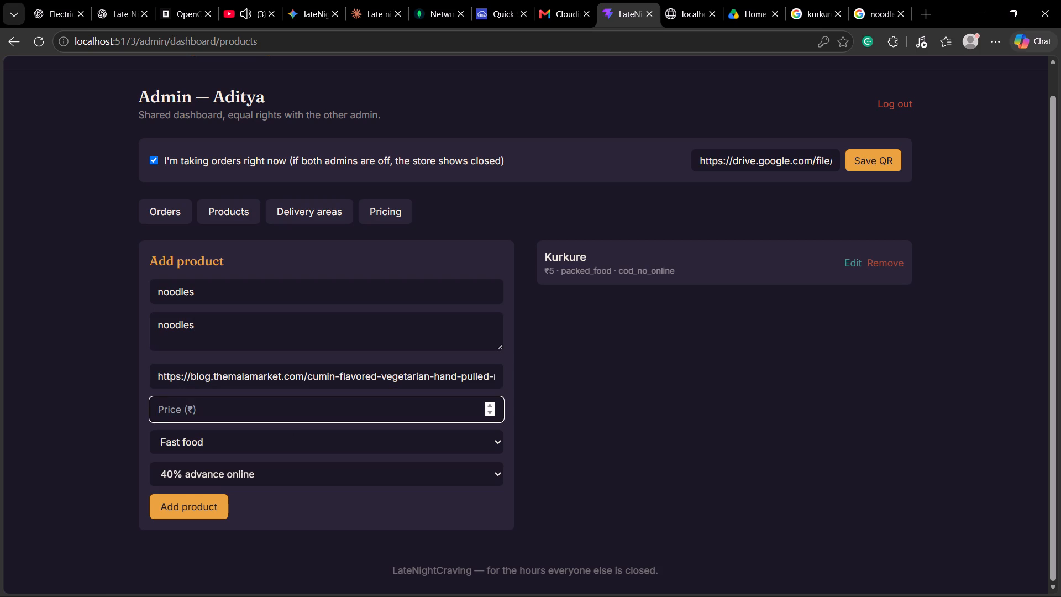
type("75")
left_click(190, 504)
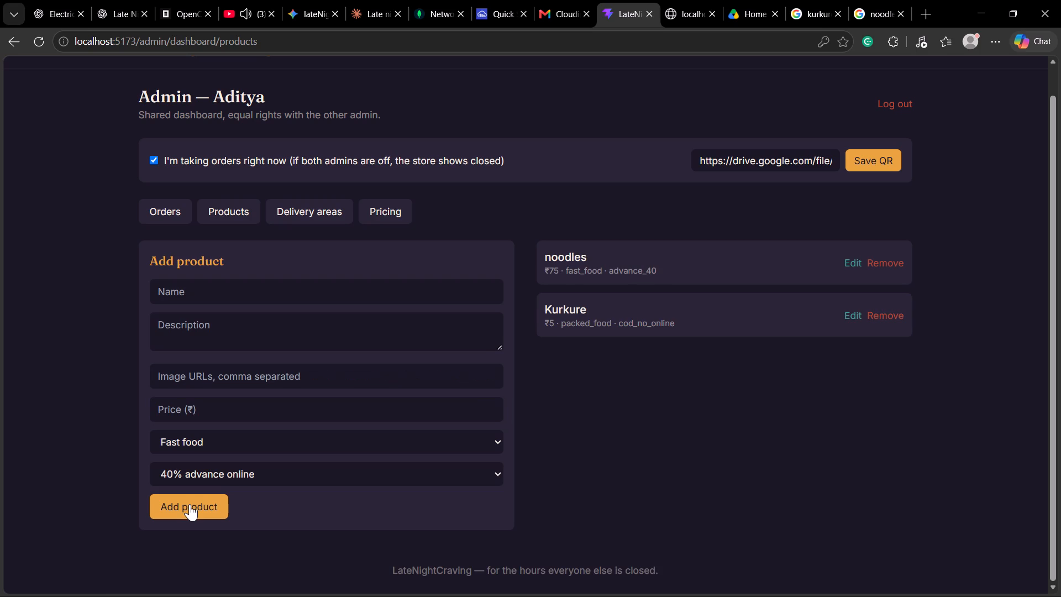
Enter patties as the name of another new product.
left_click(260, 289)
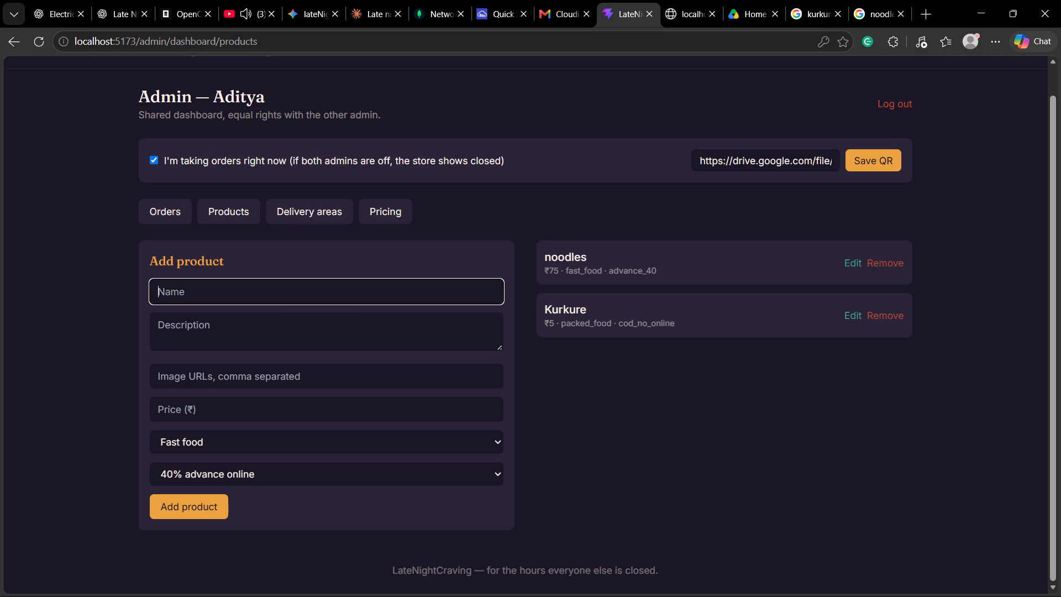
type("patties")
Change the kurkure image search to patties image url and copy the link of the Cooking With Anadi Crispy Mushroom Patties preview.
left_click(838, 0)
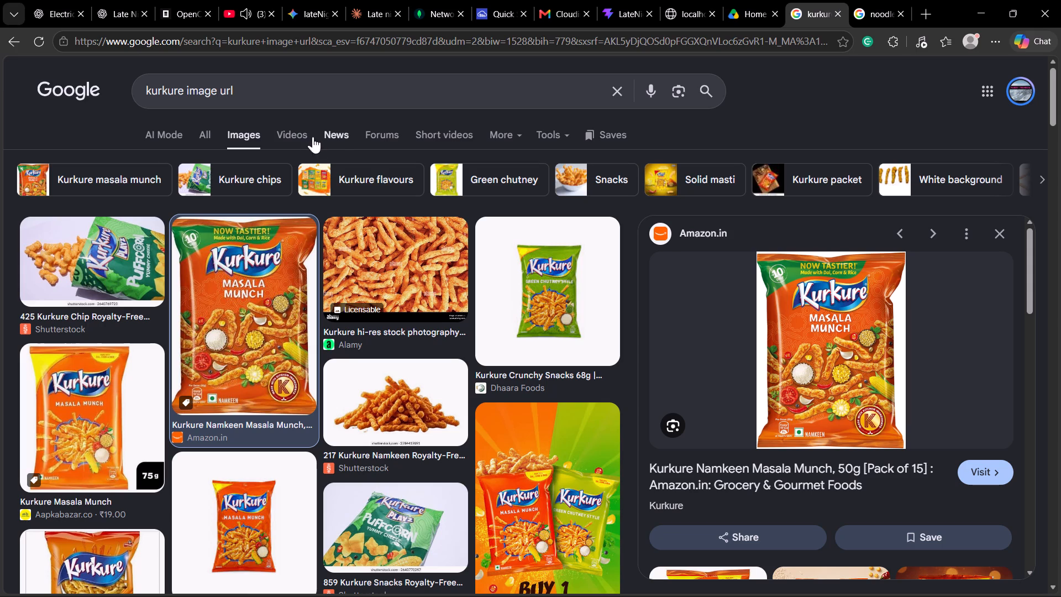
double_click(170, 93)
type("patties")
key("space")
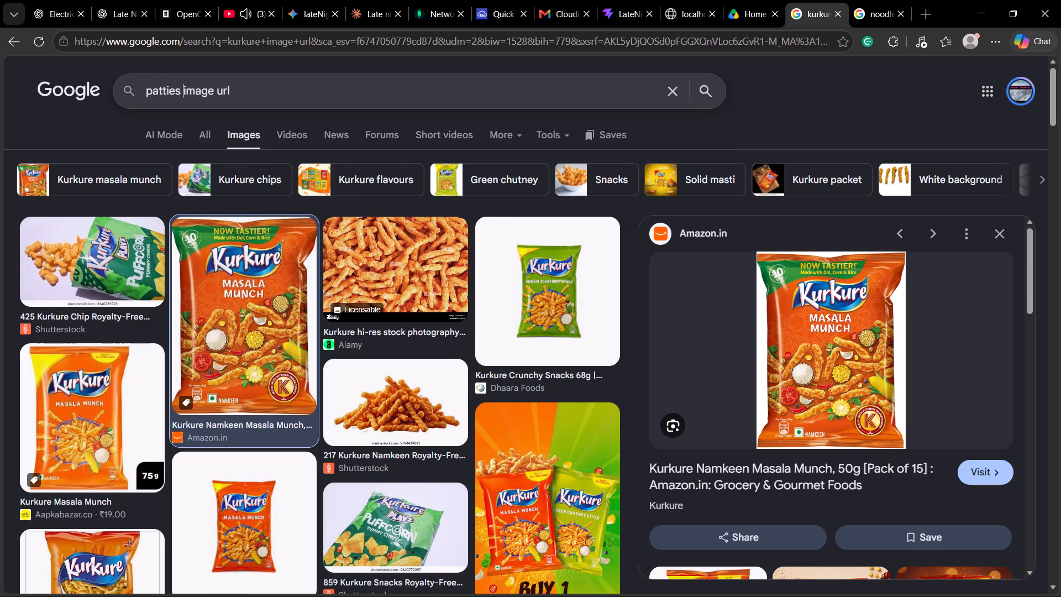
key("Return")
right_click(124, 264)
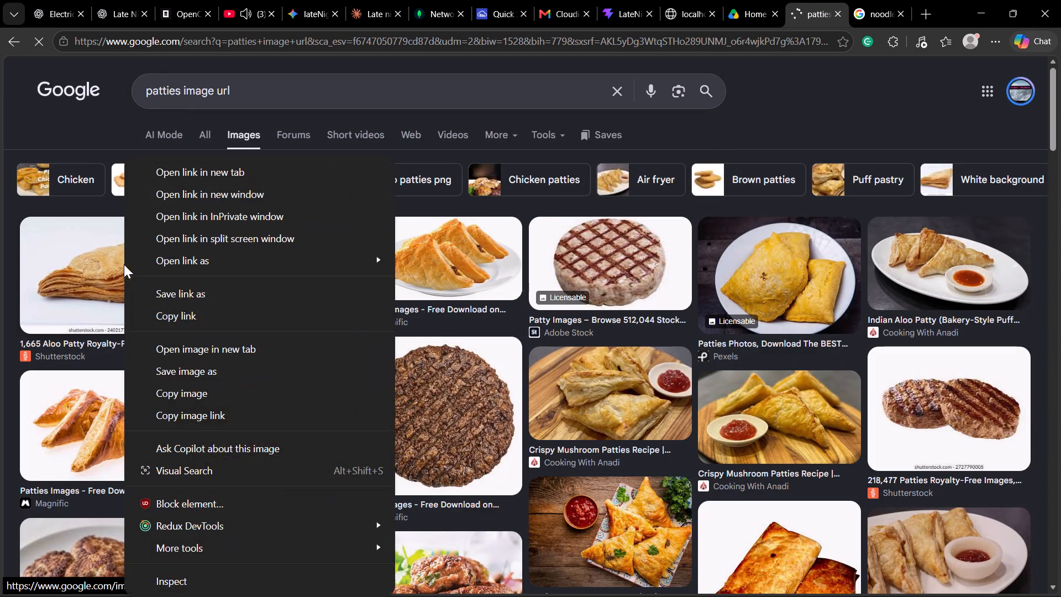
left_click(737, 420)
right_click(789, 292)
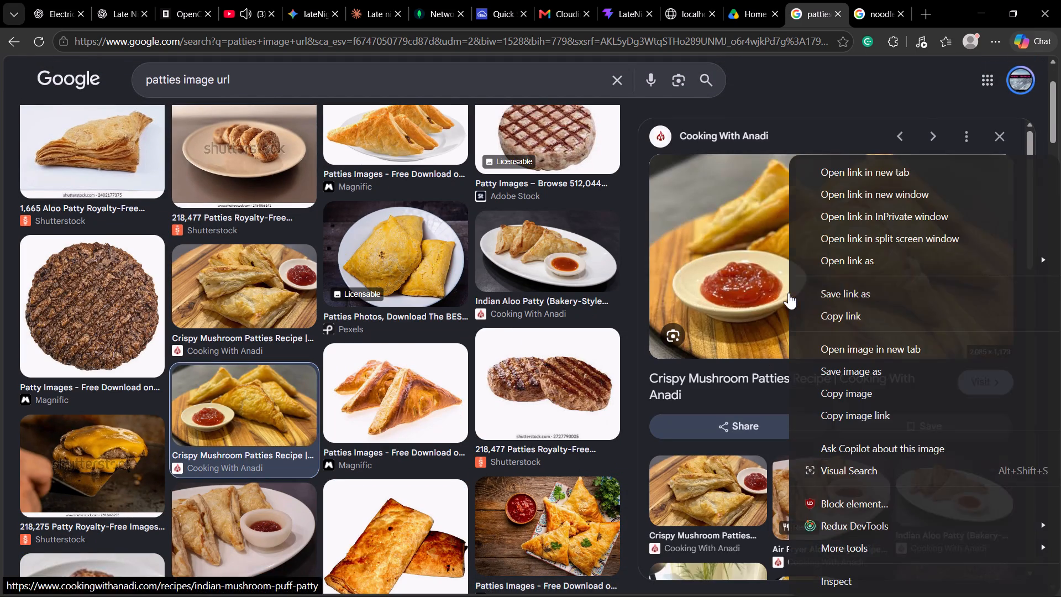
left_click(841, 318)
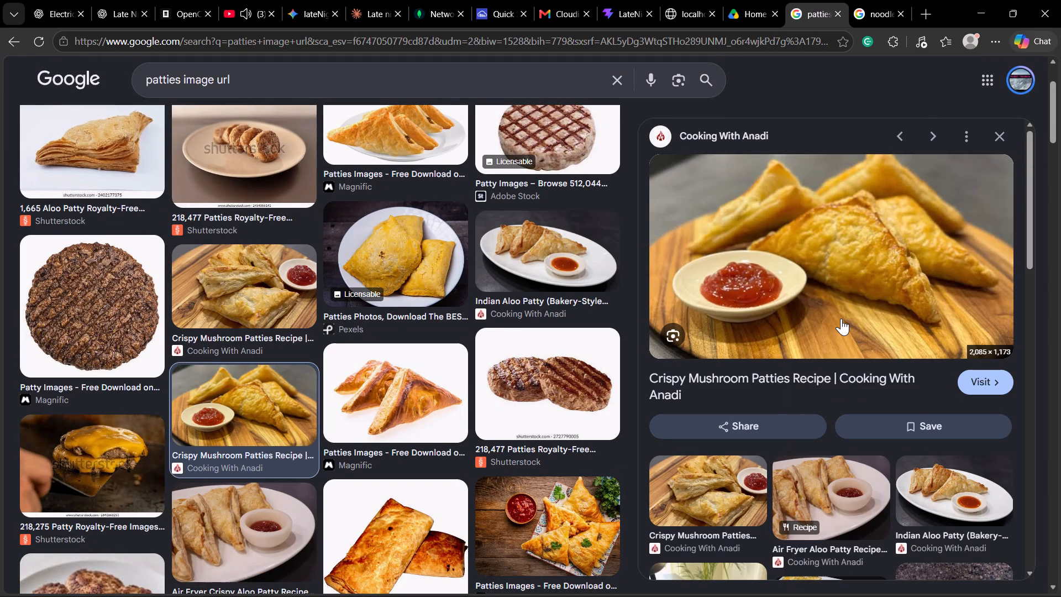
Back in the store form, give the patties product the description patties, the copied link and a price of ₹30.
left_click(602, 0)
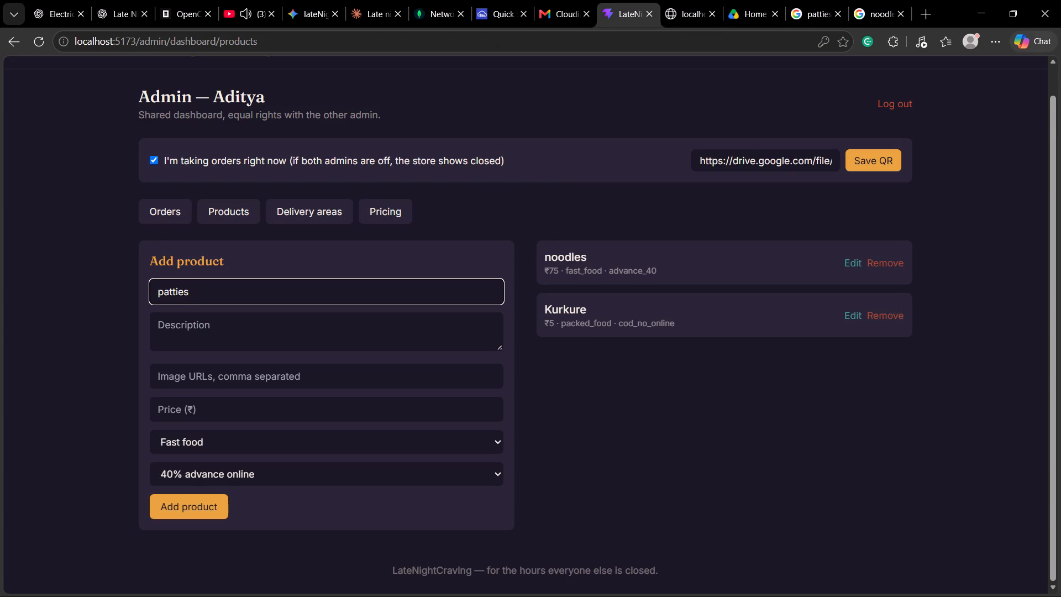
left_click(233, 332)
type("pattoe")
key("BackSpace")
key("BackSpace")
type("ies")
left_click(222, 378)
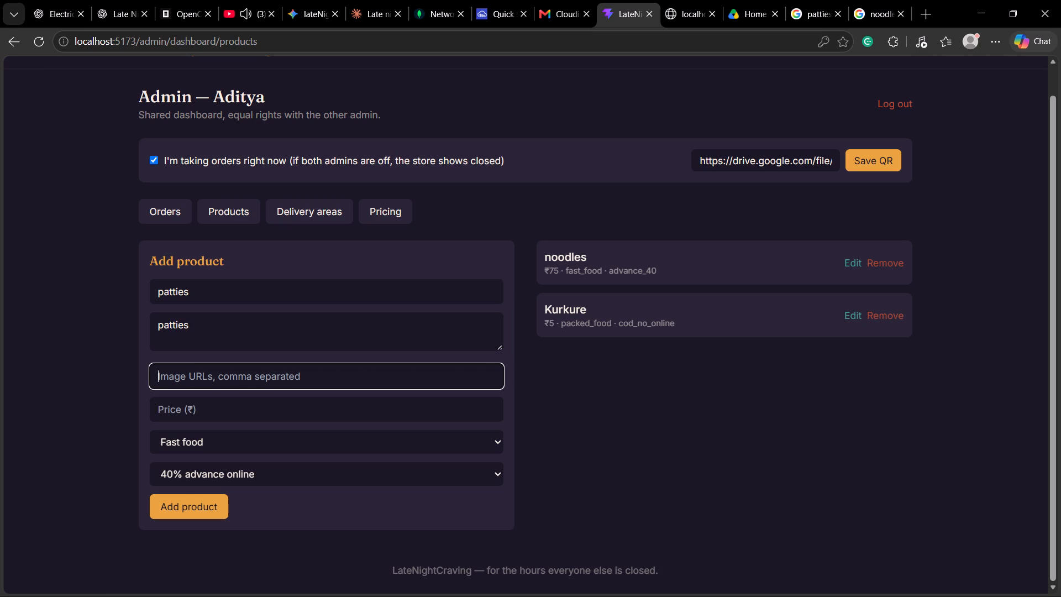
key("ctrl+v")
left_click(199, 406)
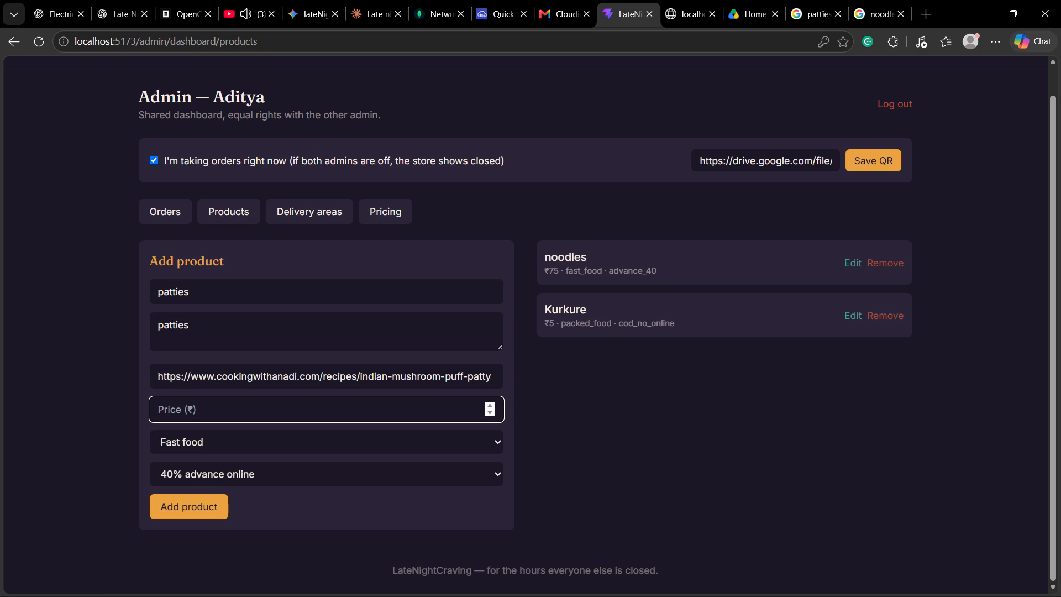
key("3")
key("0")
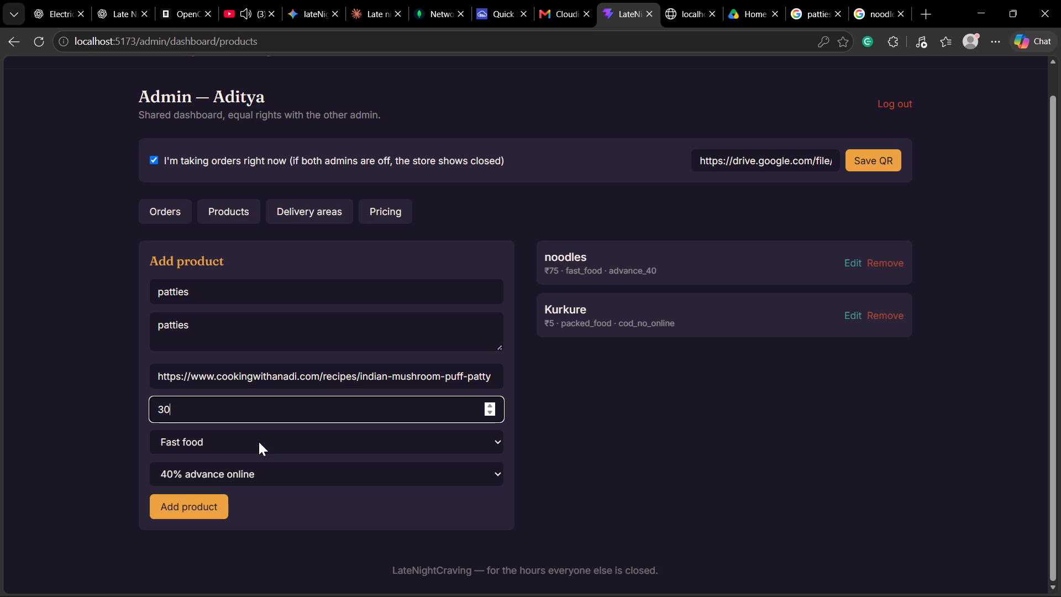
Keep patties in the Fast food category, set its payment option to No online payment, and add the product.
left_click(259, 441)
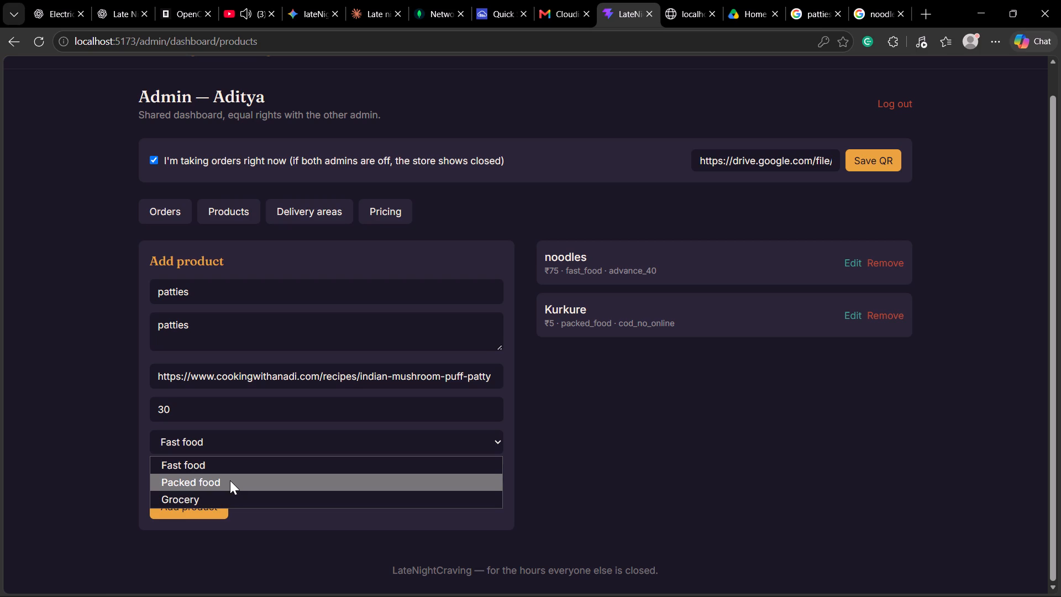
left_click(230, 464)
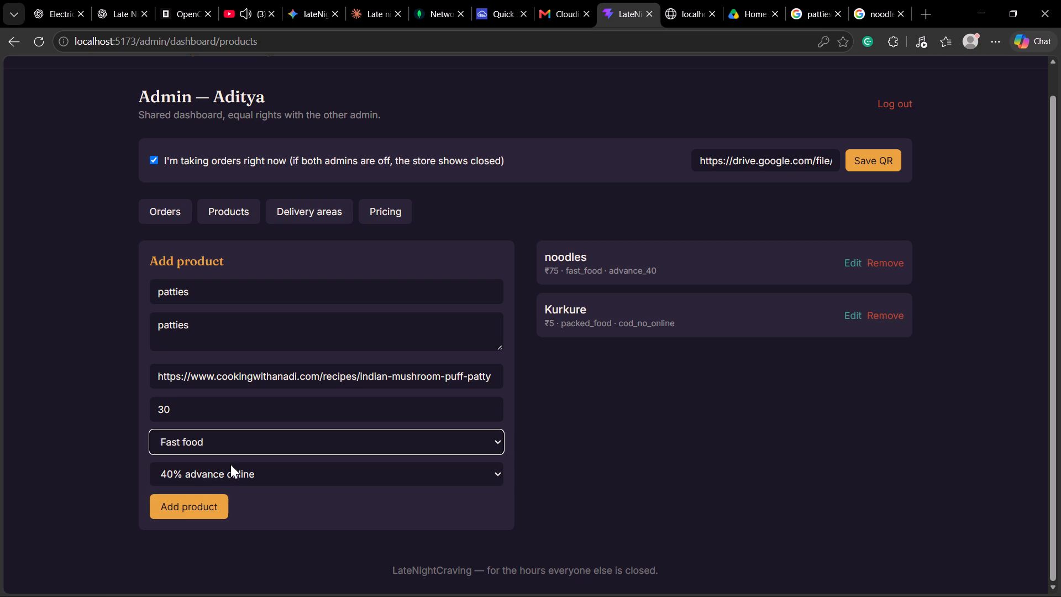
left_click(224, 475)
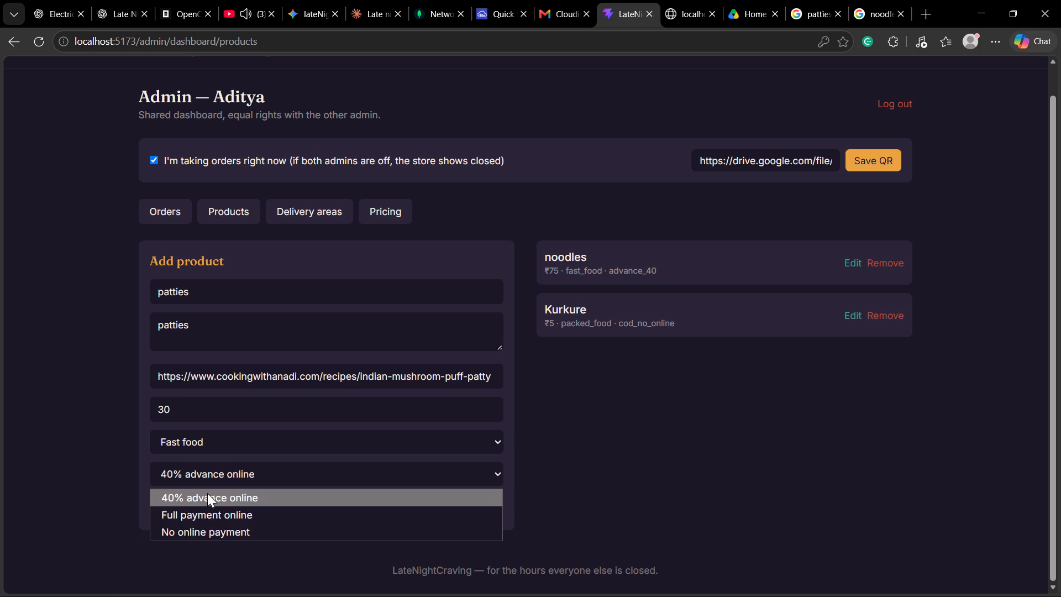
left_click(190, 526)
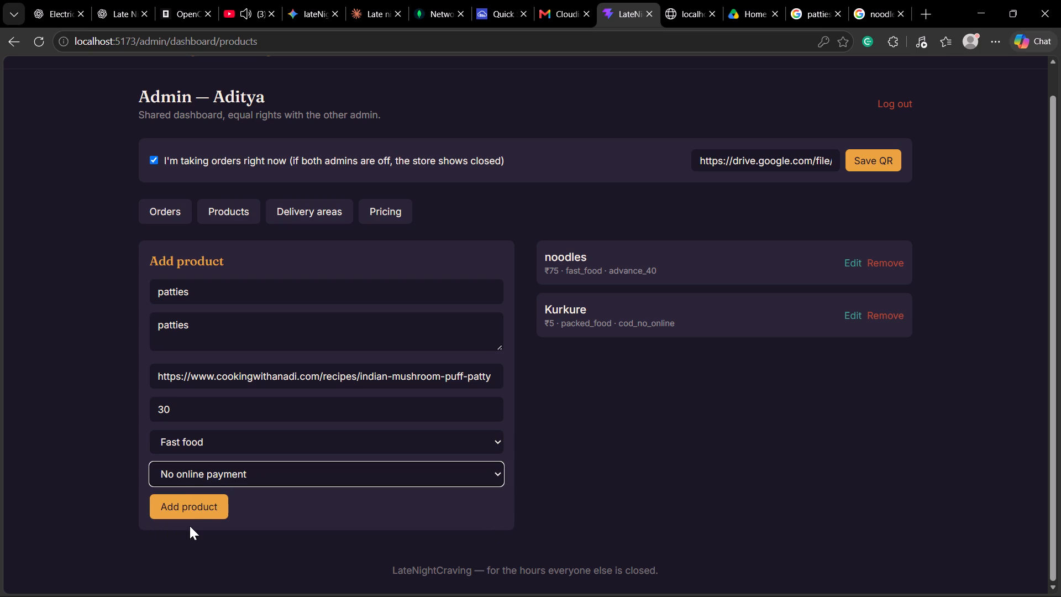
left_click(188, 503)
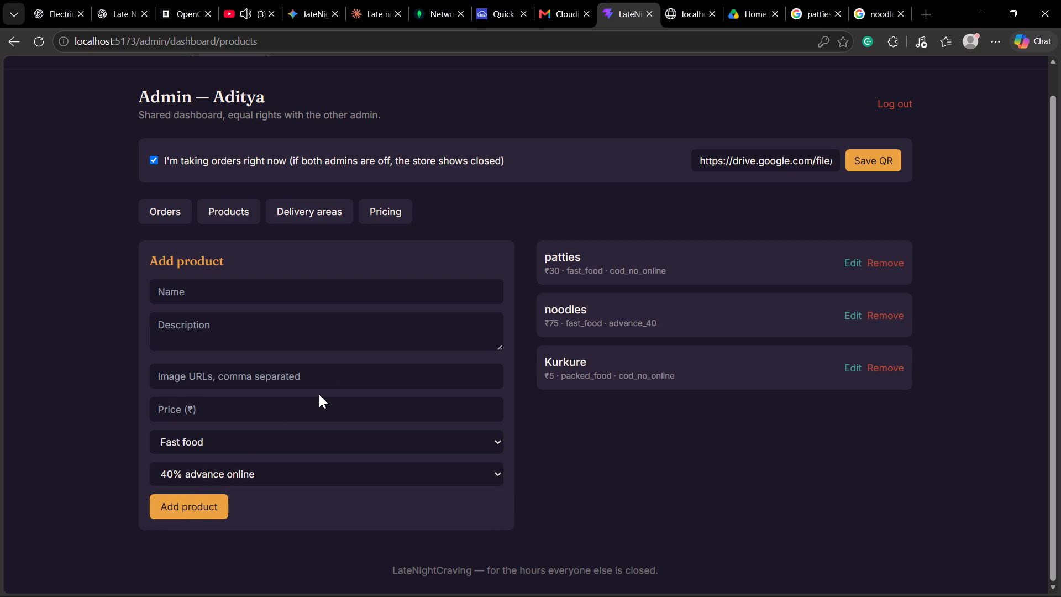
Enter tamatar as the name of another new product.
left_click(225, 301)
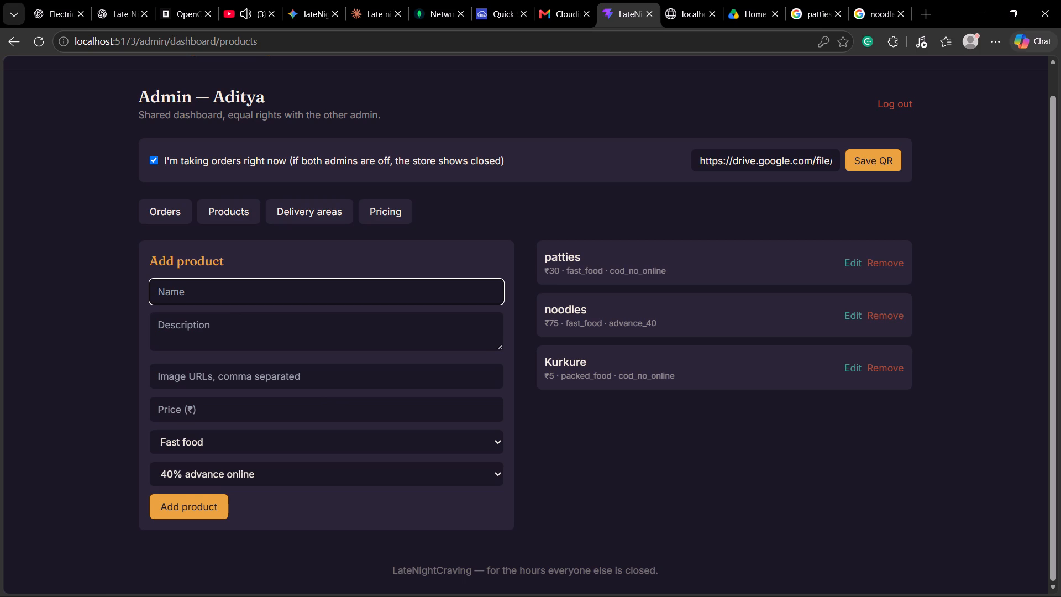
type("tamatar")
Search the web for tamatar image in a new tab and copy the link of the iStock single tomato preview.
key("ctrl+t")
type("tama")
type("tar")
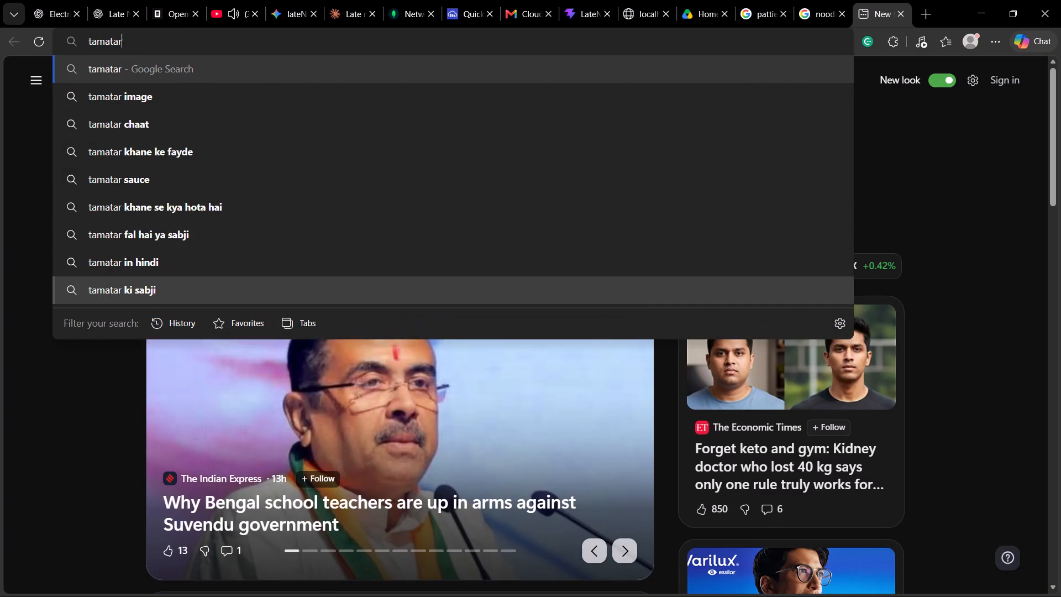
key("space")
key("Down")
key("Return")
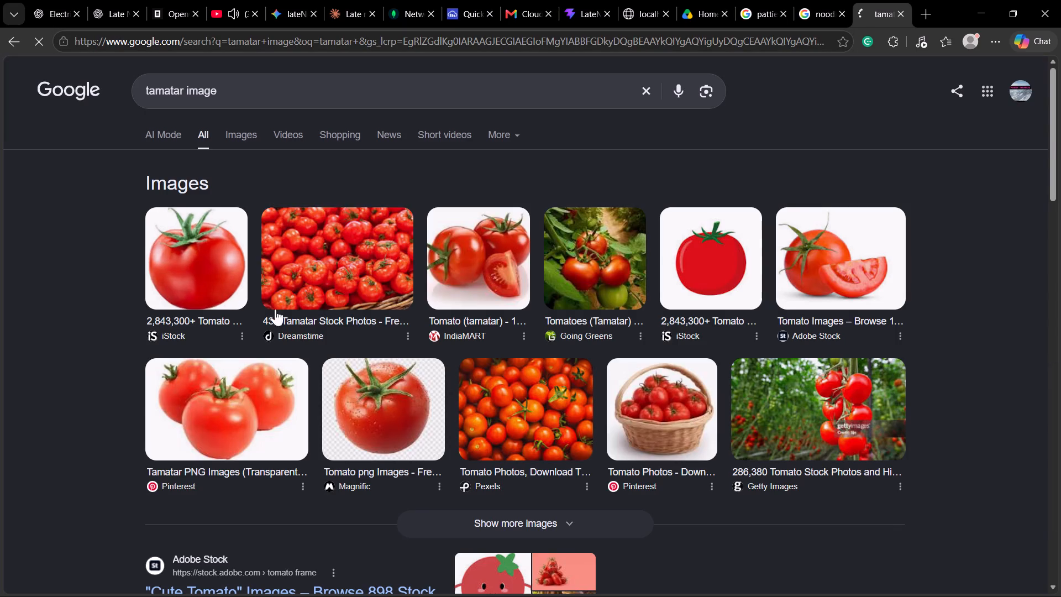
left_click(214, 255)
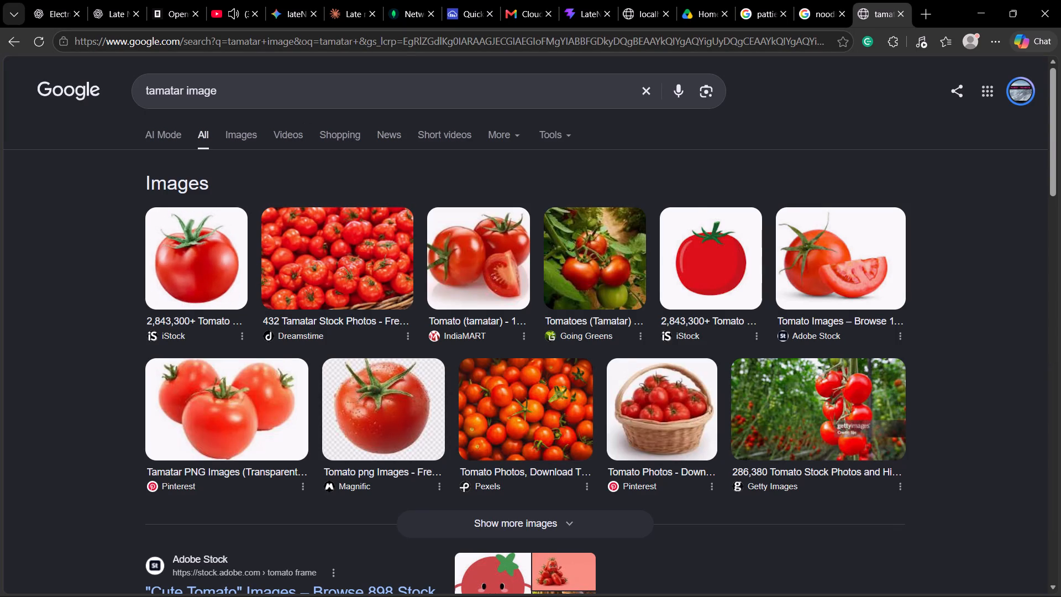
right_click(753, 291)
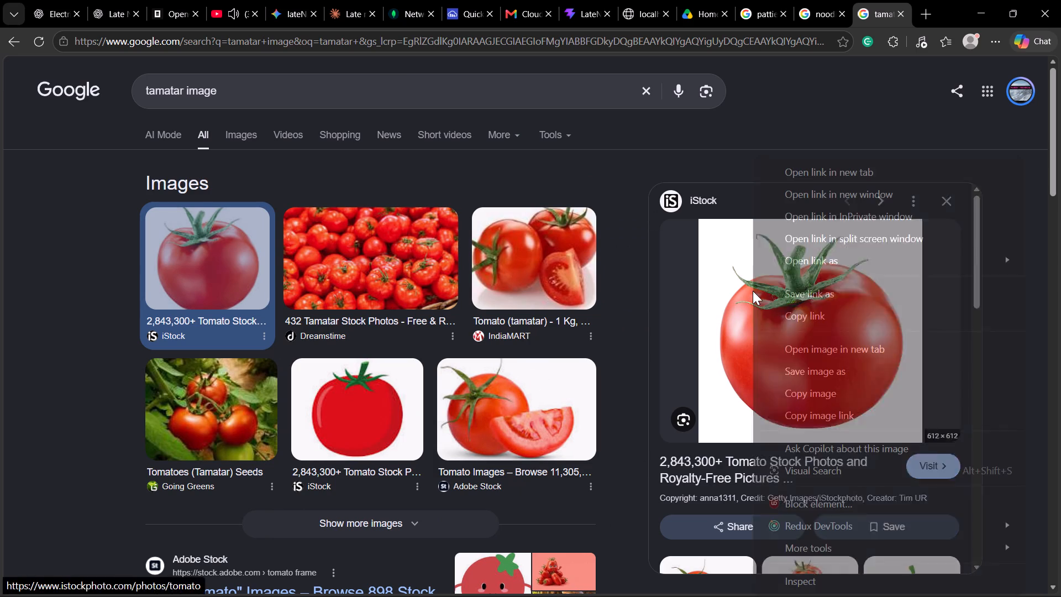
left_click(799, 316)
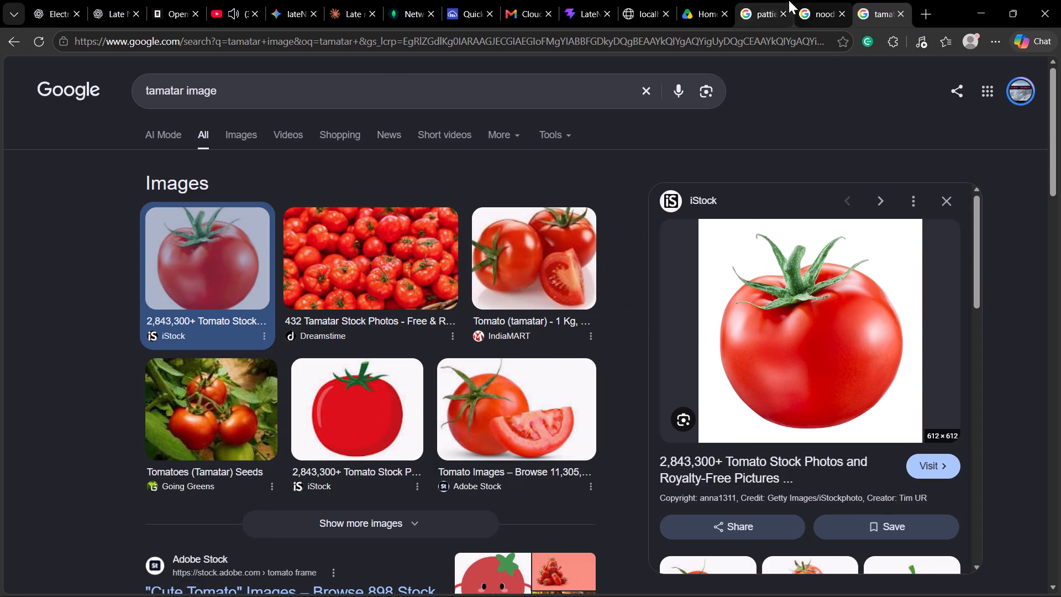
Back in the store form, give the new product the name and description tomato, the copied link and a price of ₹45.
left_click(773, 6)
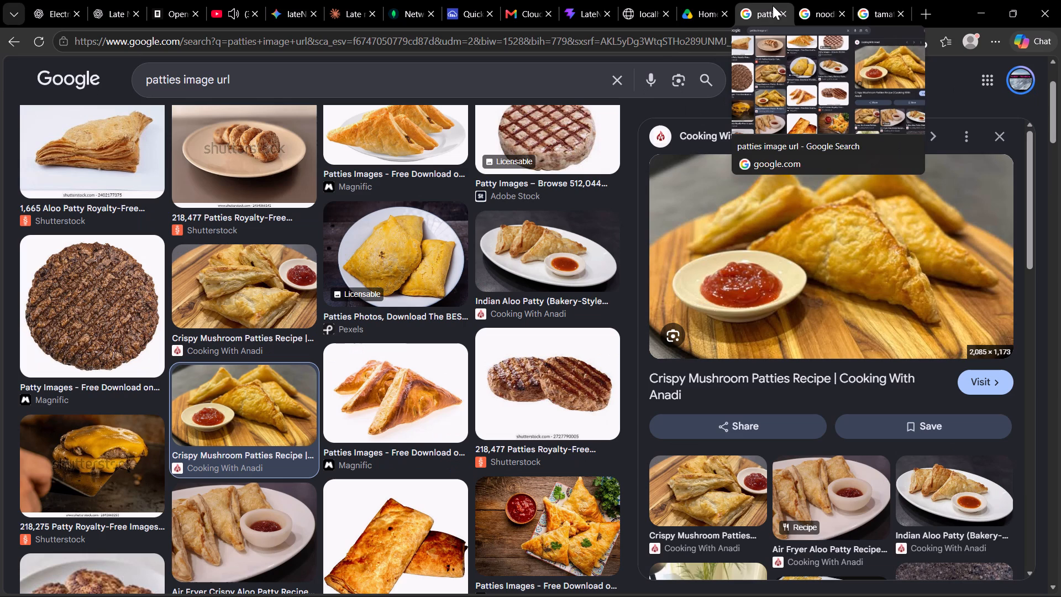
left_click(583, 2)
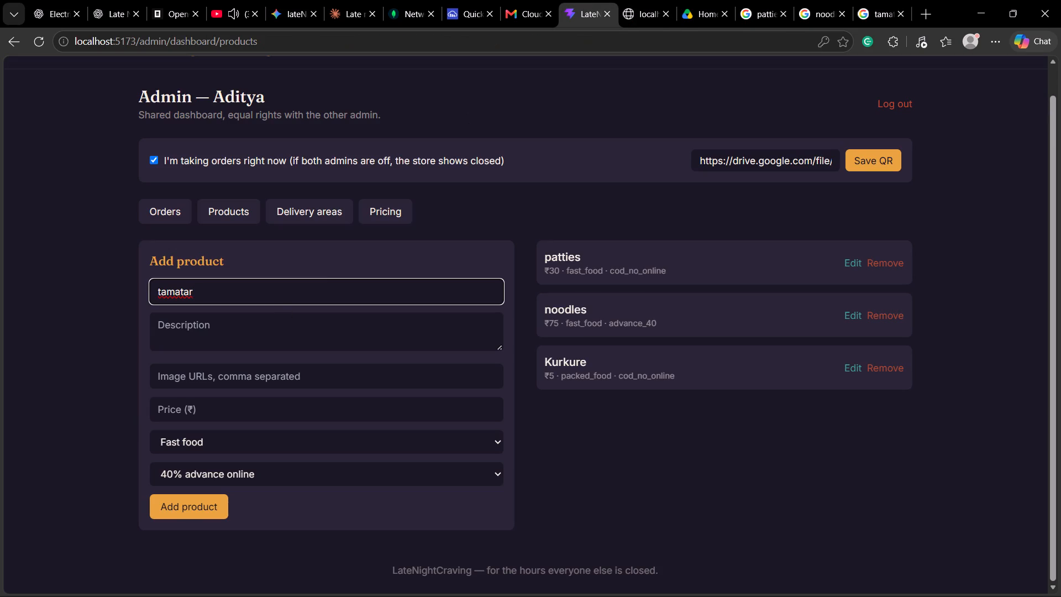
left_click(218, 335)
type("tomato")
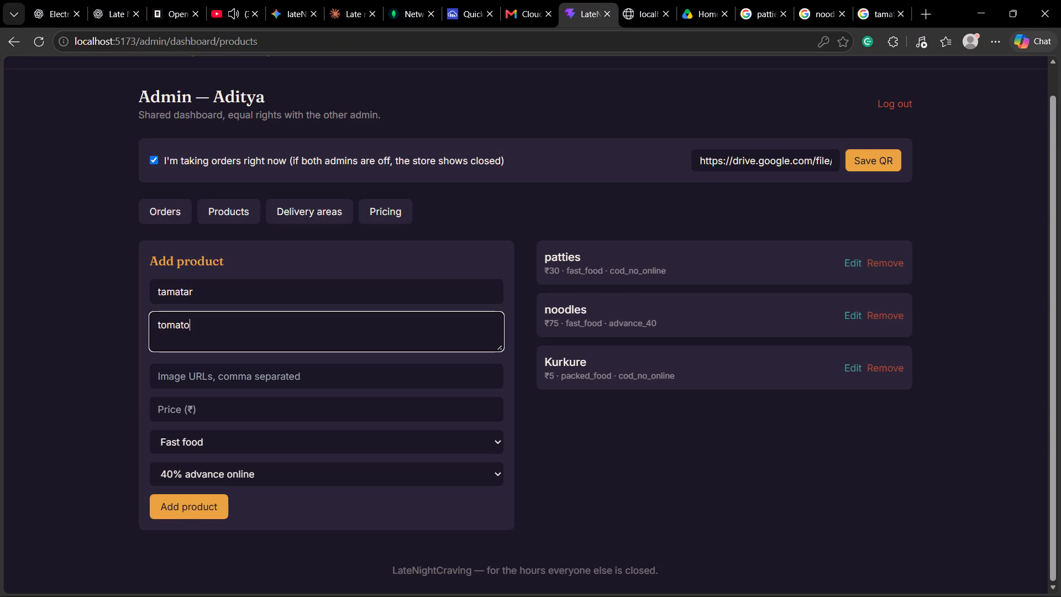
left_click(198, 295)
key("ctrl+BackSpace")
type("tomato")
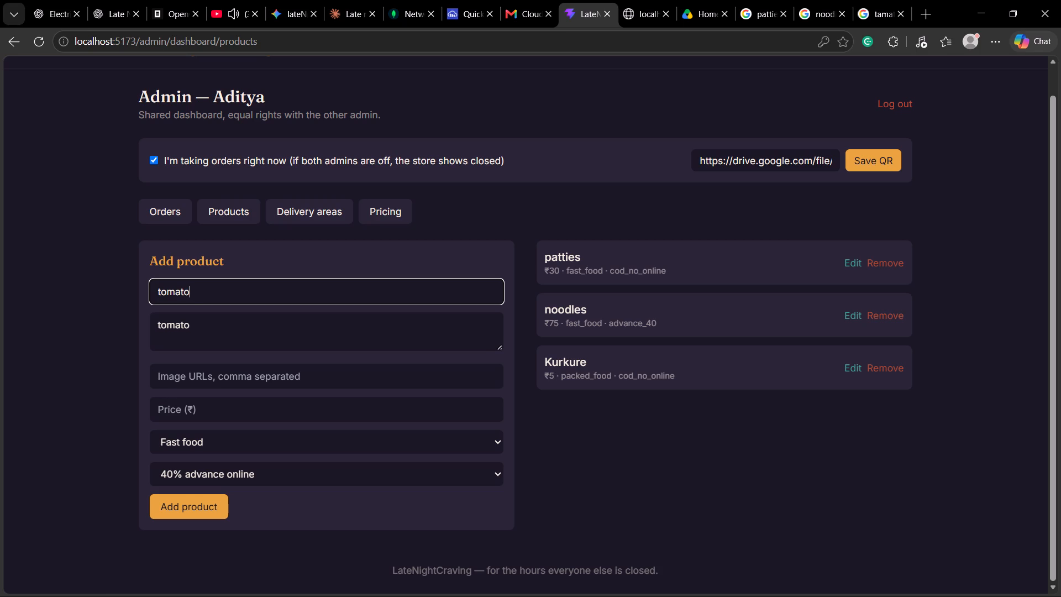
left_click(168, 386)
key("ctrl+v")
left_click(172, 416)
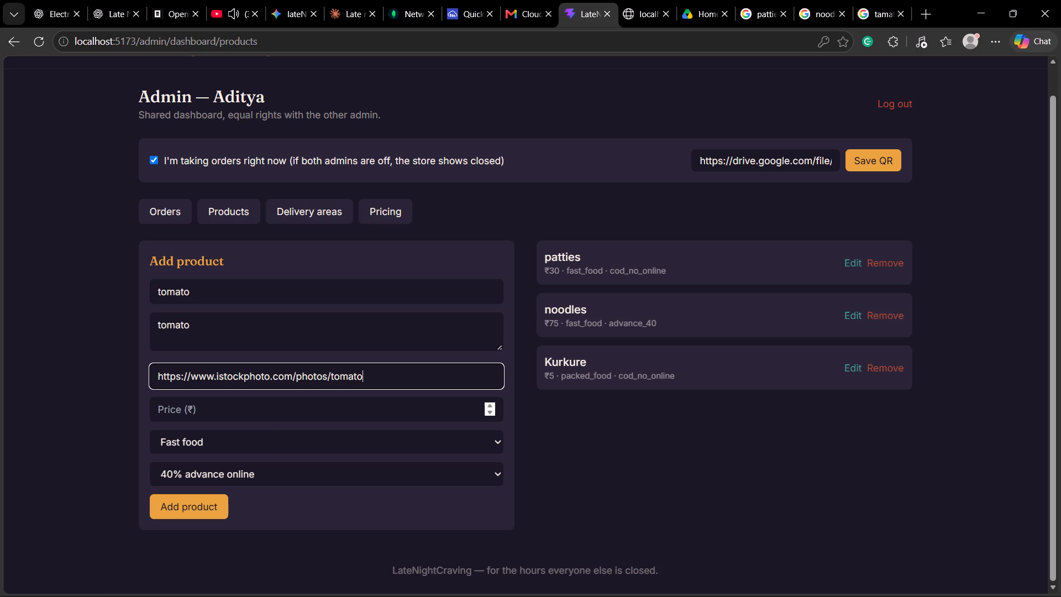
type("45")
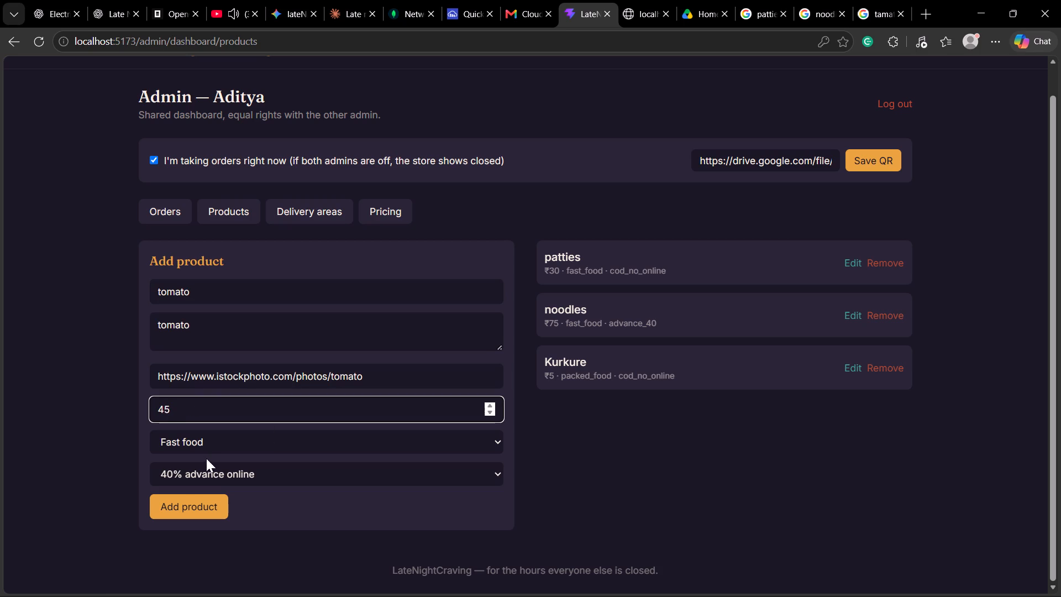
Set the tomato product to Grocery with Full payment online, extend its description to tomato 1kg, and add it.
left_click(228, 438)
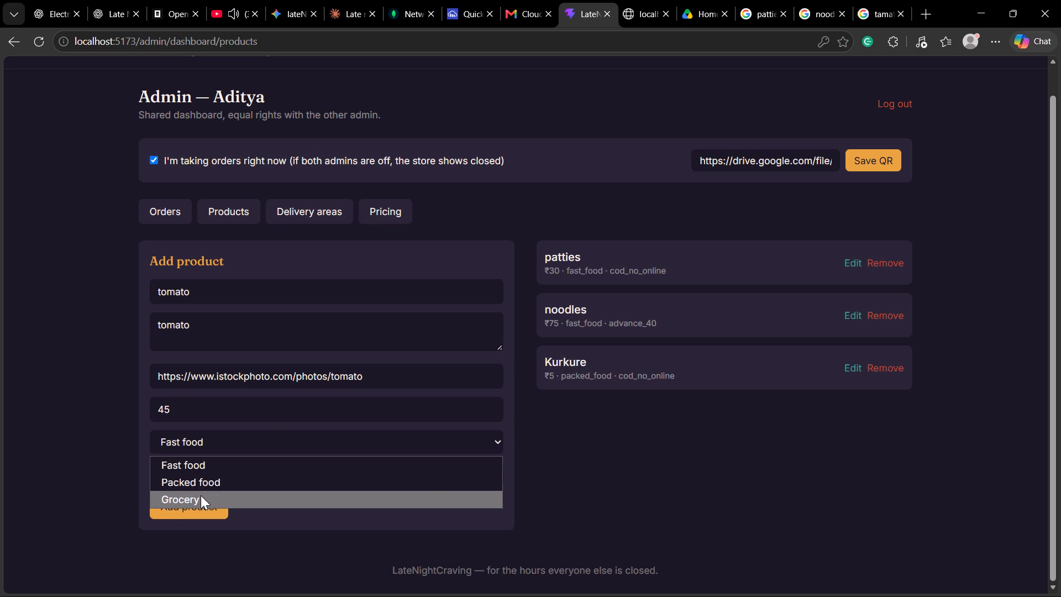
left_click(201, 495)
left_click(225, 330)
key("space")
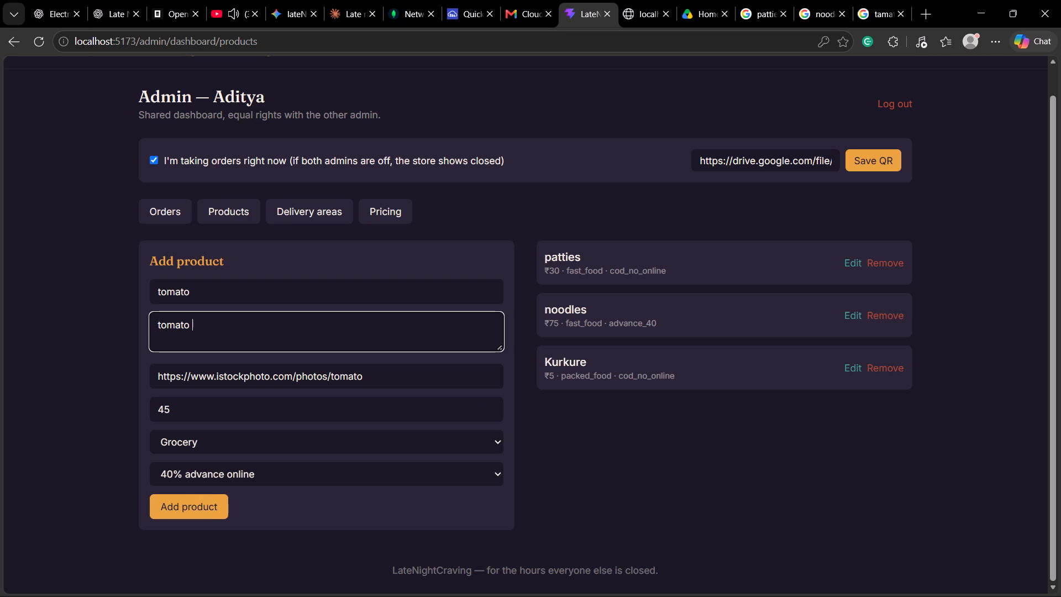
type("1kg")
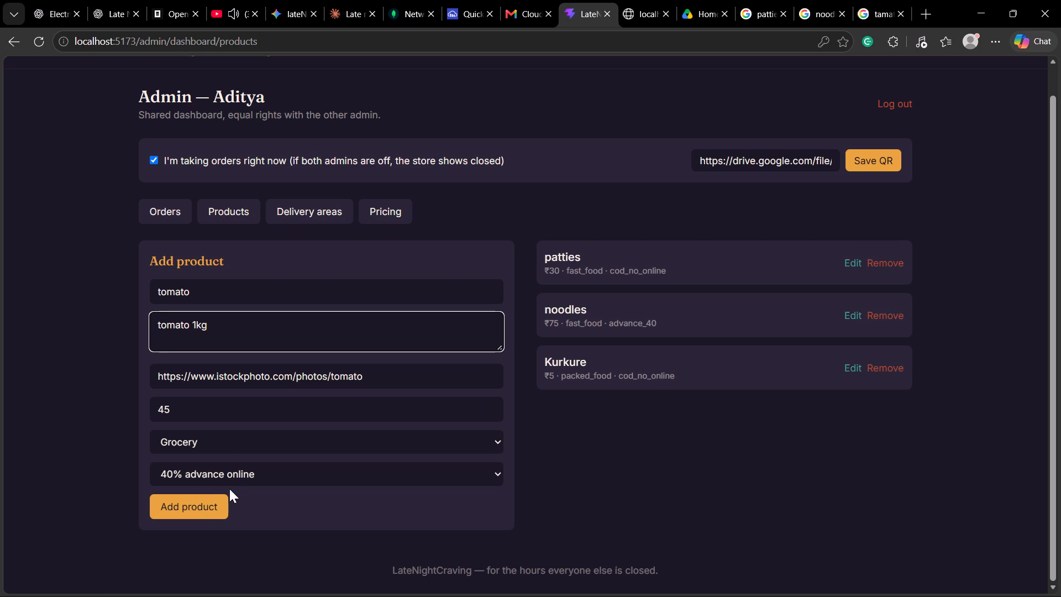
left_click(228, 475)
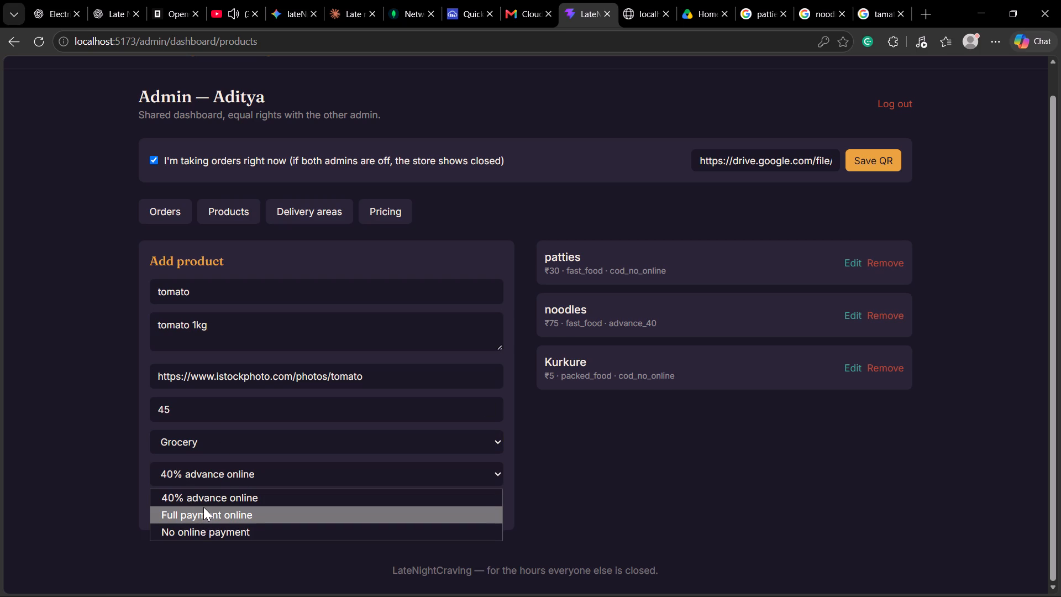
left_click(203, 507)
left_click(197, 506)
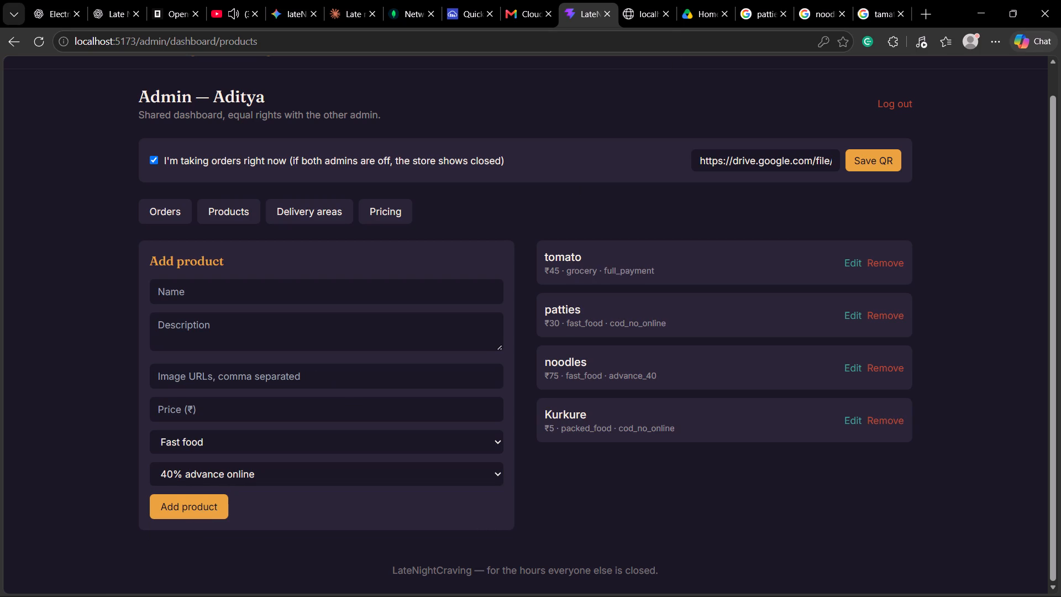
Enter aalu paratha as both the name and description of another new product.
left_click(232, 286)
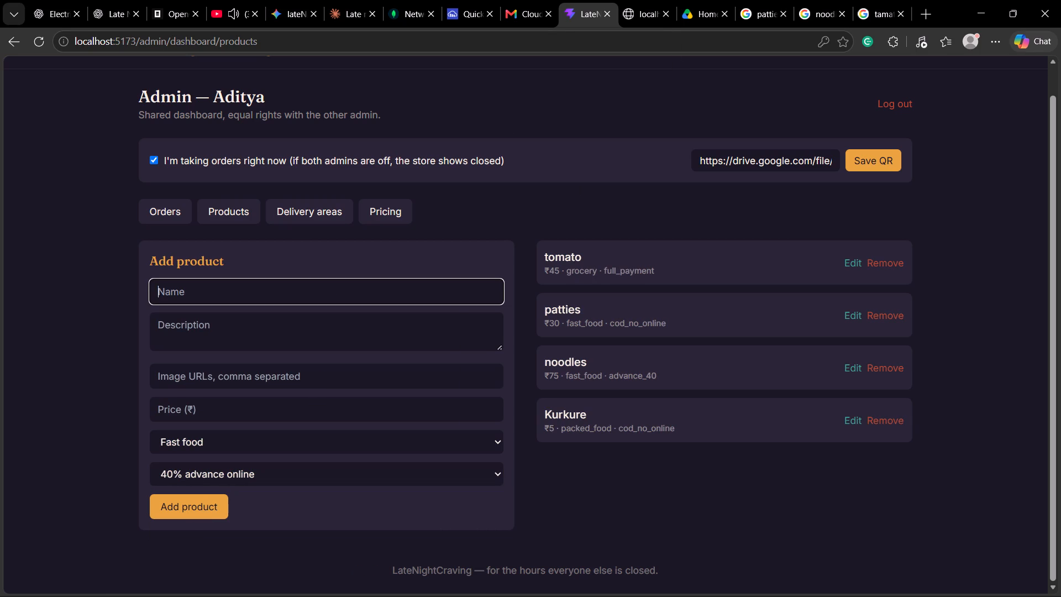
type("aalu parath")
key("a")
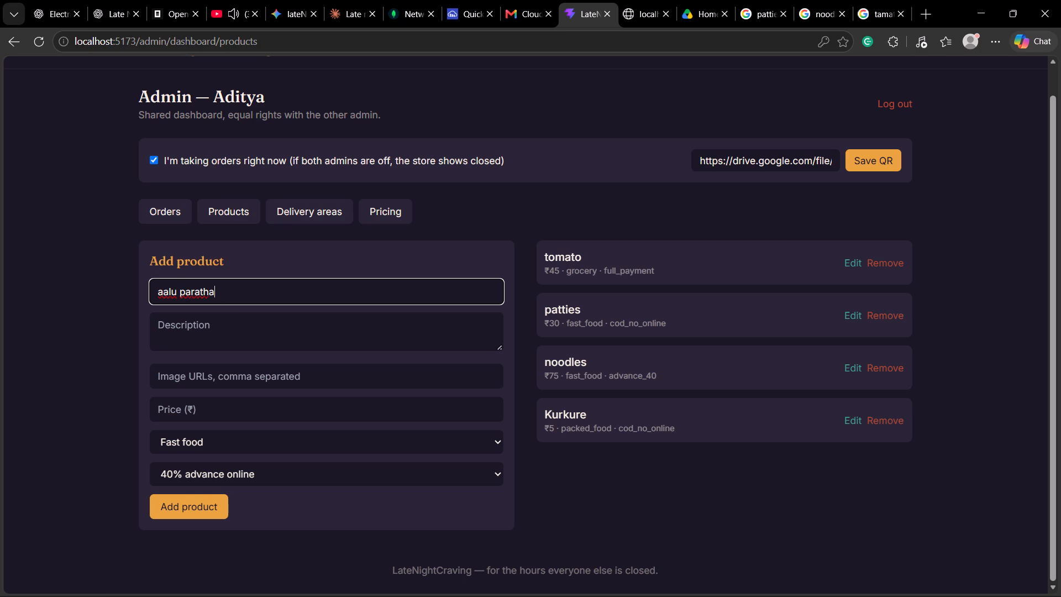
left_click(190, 325)
key("a")
type("alu paratha")
key("space")
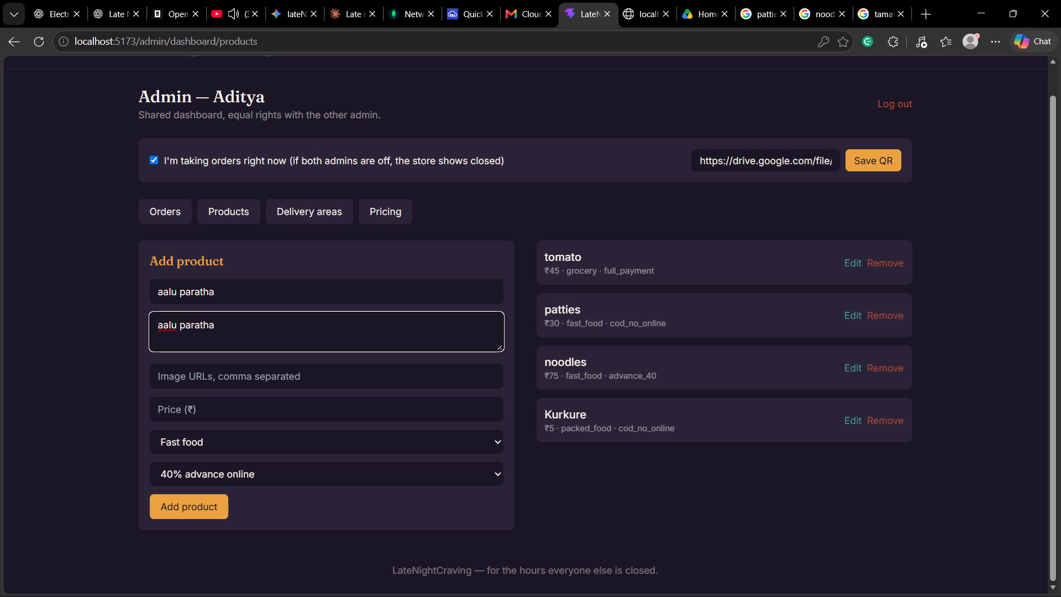
Change the patties image search to aalu paratha image url and copy the link of the Adobe Stock Aloo Paratha preview.
left_click(744, 0)
double_click(171, 76)
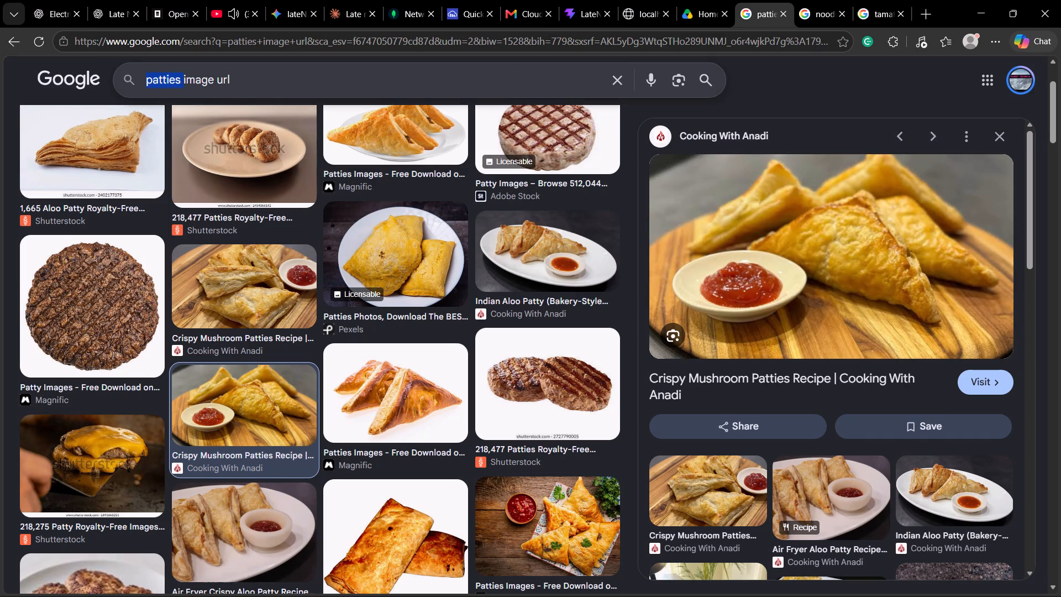
type("aak")
key("BackSpace")
key("l")
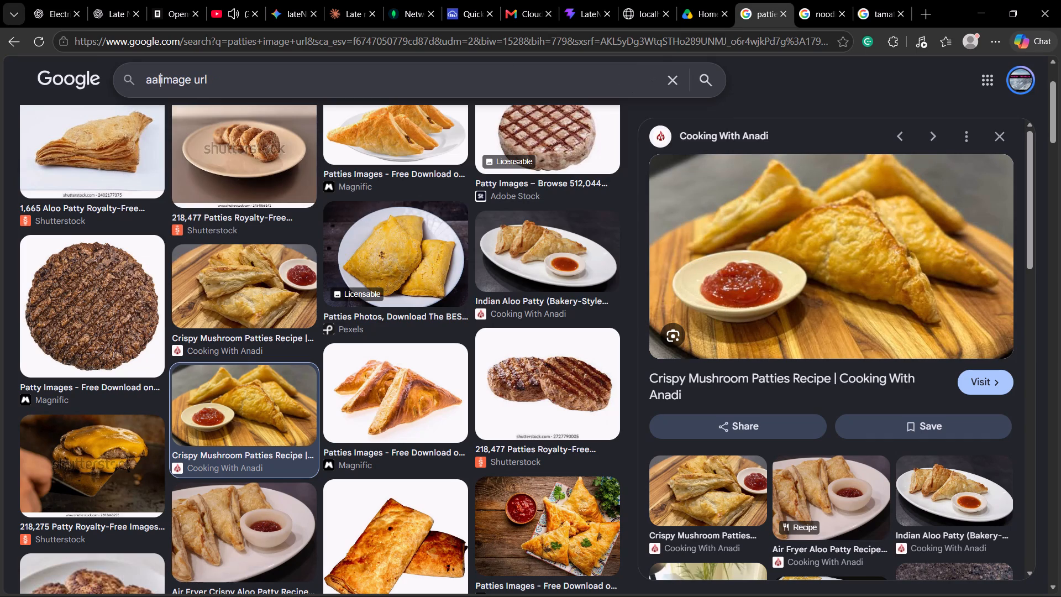
type("u paratha")
key("space")
key("Return")
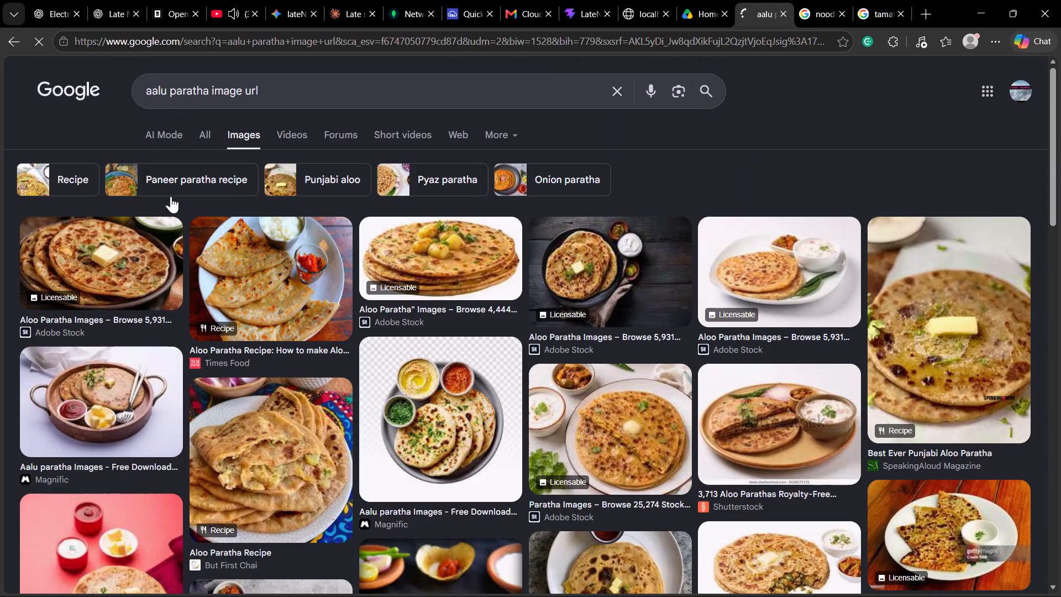
left_click(444, 254)
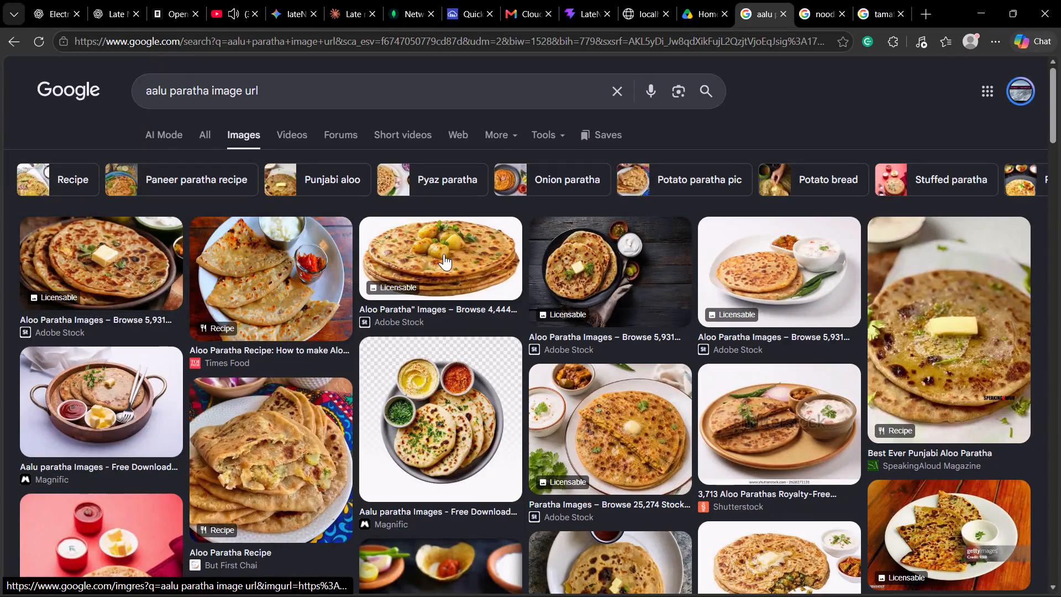
right_click(712, 266)
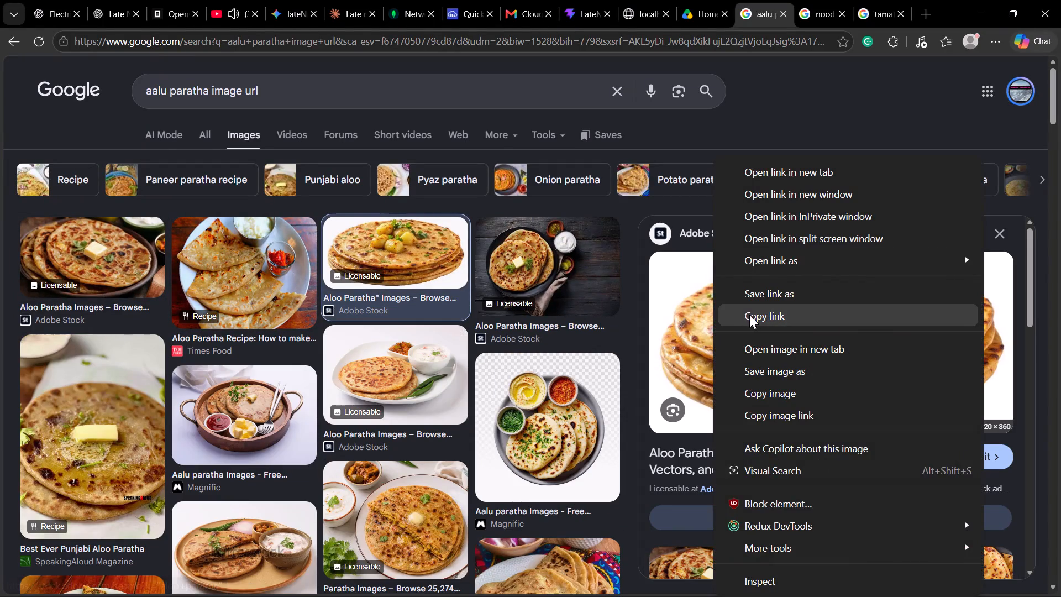
left_click(750, 314)
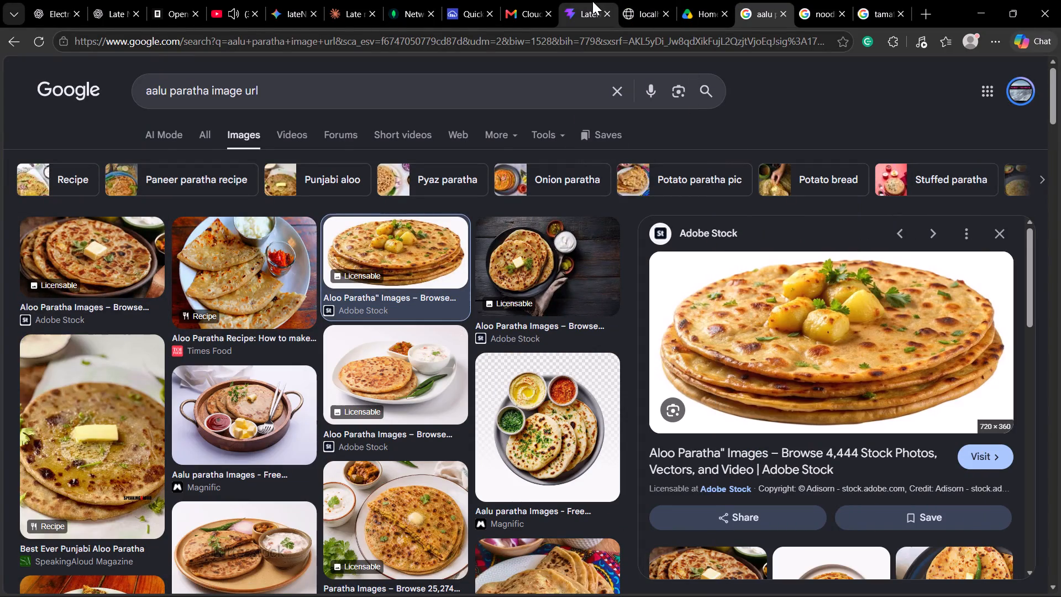
Back in the store form, give aalu paratha the copied image link, a price of ₹85 and Full payment online, and add it as Fast food.
left_click(597, 1)
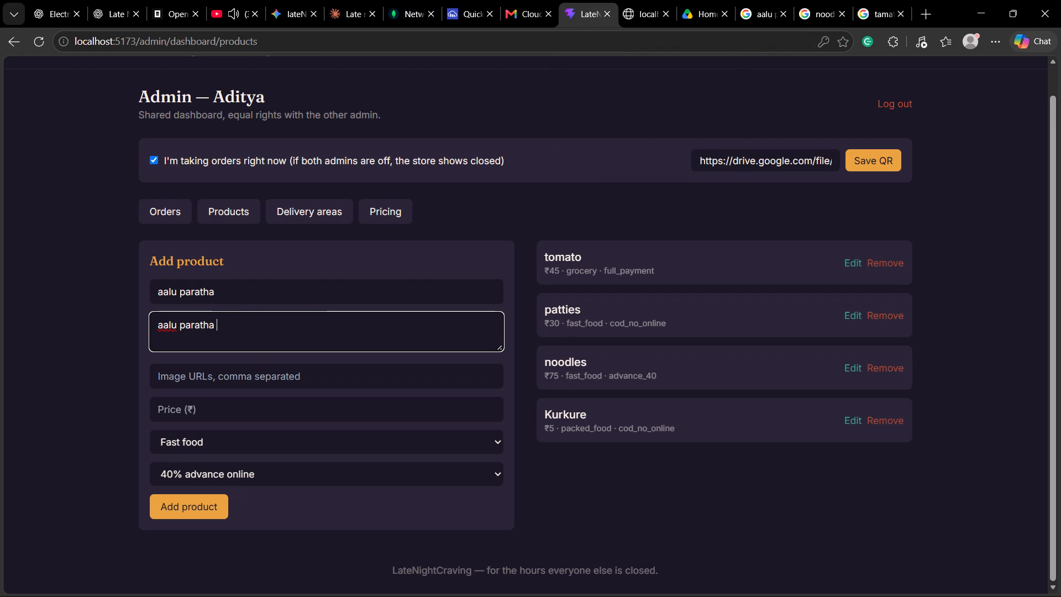
double_click(238, 375)
key("ctrl+v")
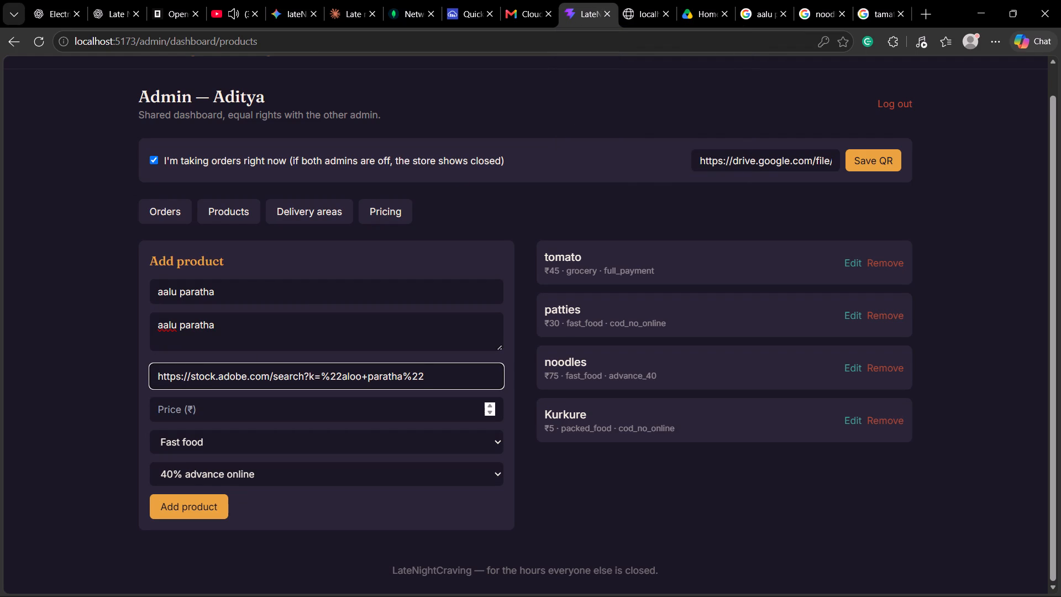
left_click(205, 418)
type("85")
left_click_drag(213, 474, 198, 515)
left_click(198, 515)
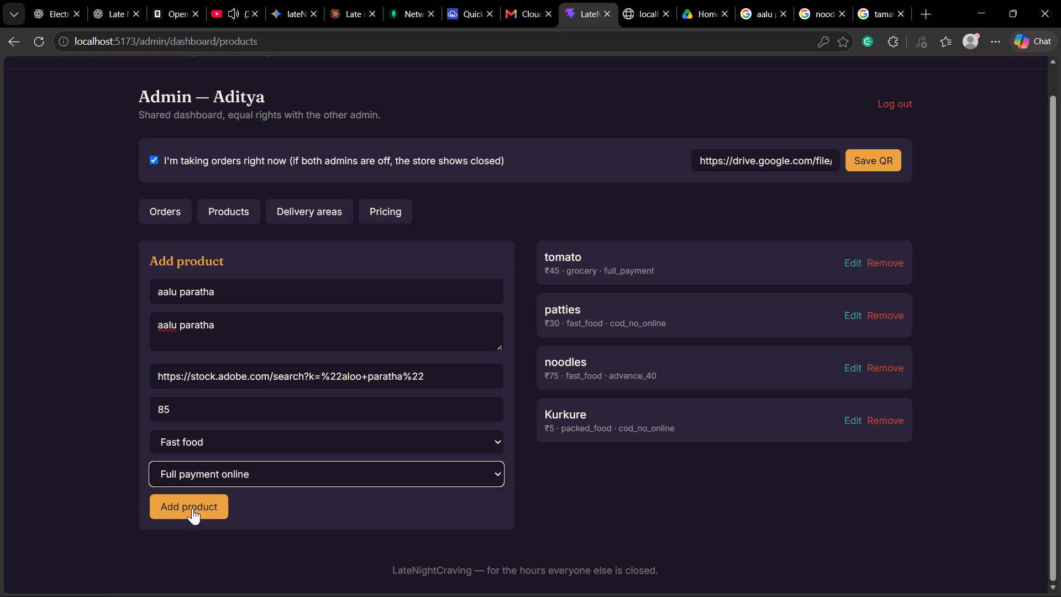
left_click(192, 508)
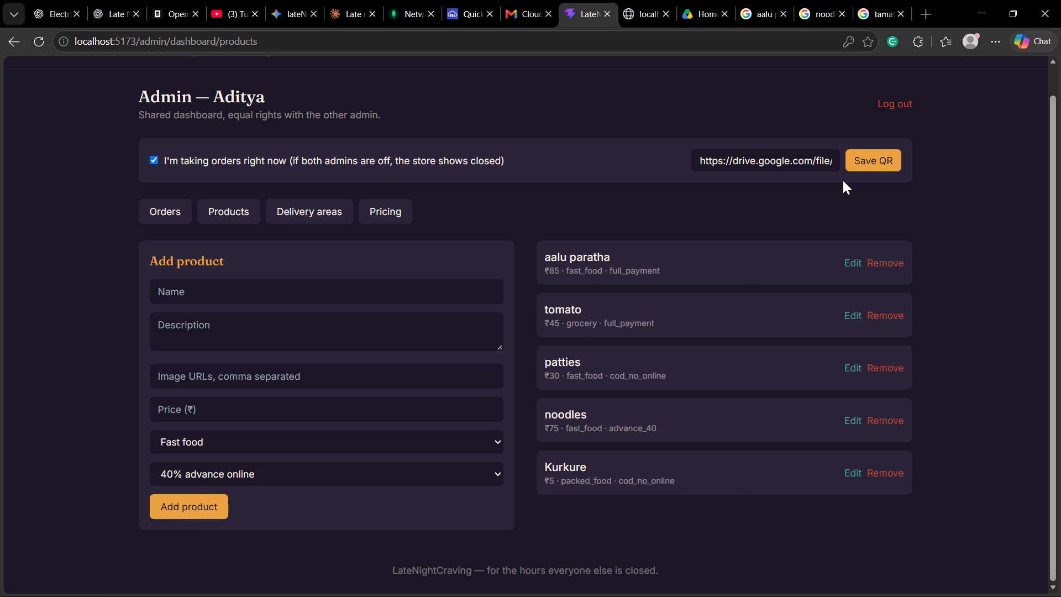
Review the product list, the delivery areas, and the delivery fee and fast-food surcharge tiers in the store's pricing settings.
scroll(517, 352, "down", 1)
scroll(392, 252, "up", 1)
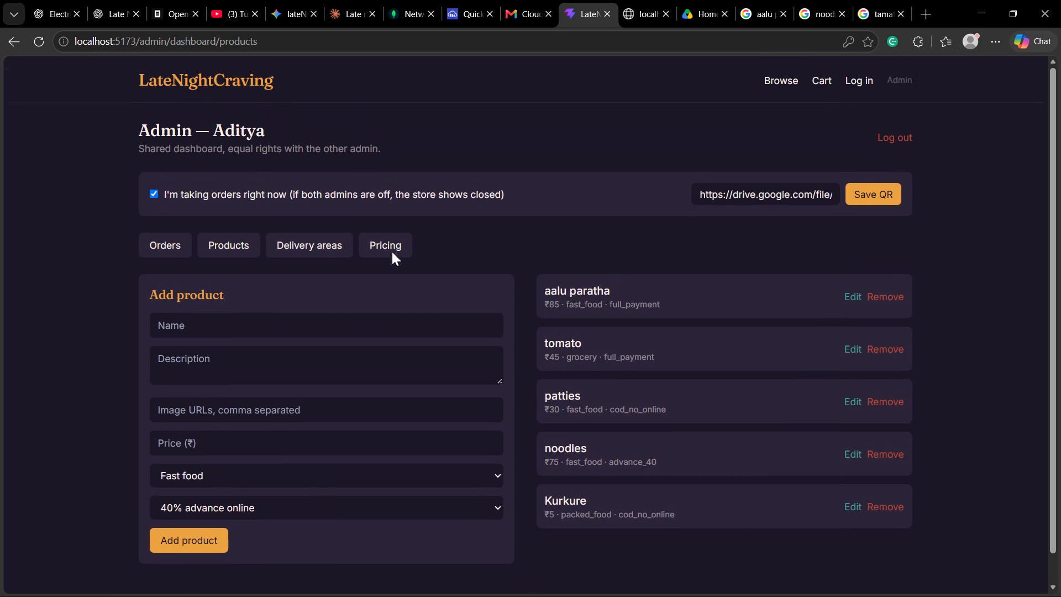
scroll(392, 252, "up", 1)
left_click(331, 239)
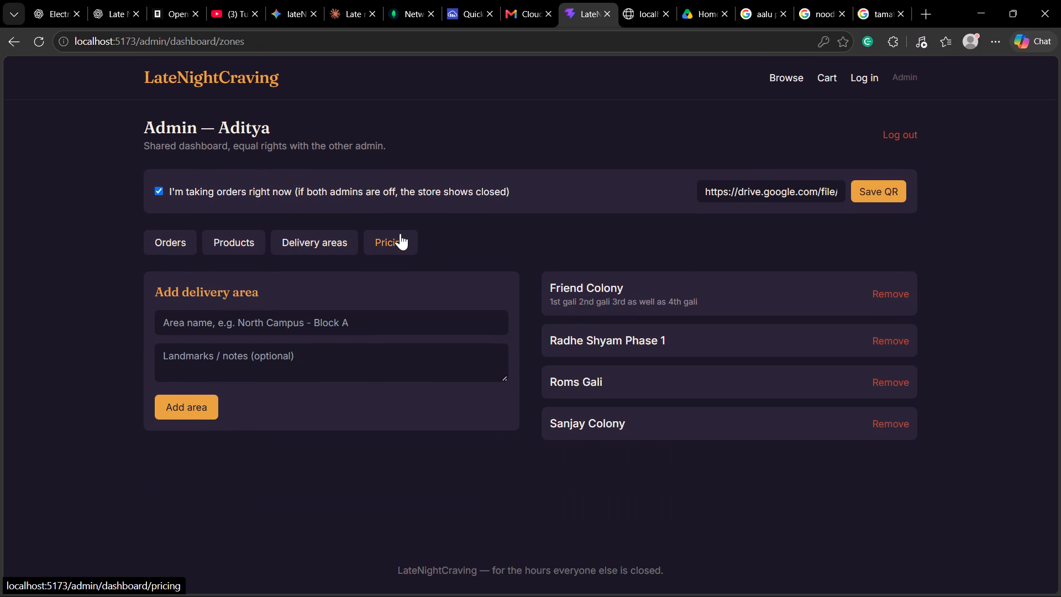
left_click(393, 240)
scroll(320, 349, "down", 1)
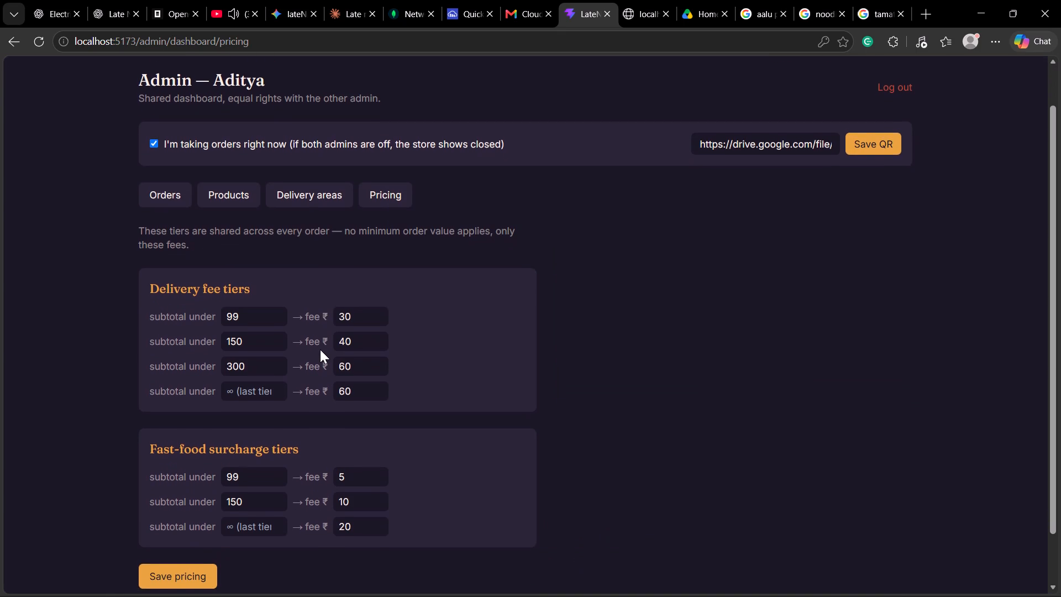
scroll(320, 349, "down", 3)
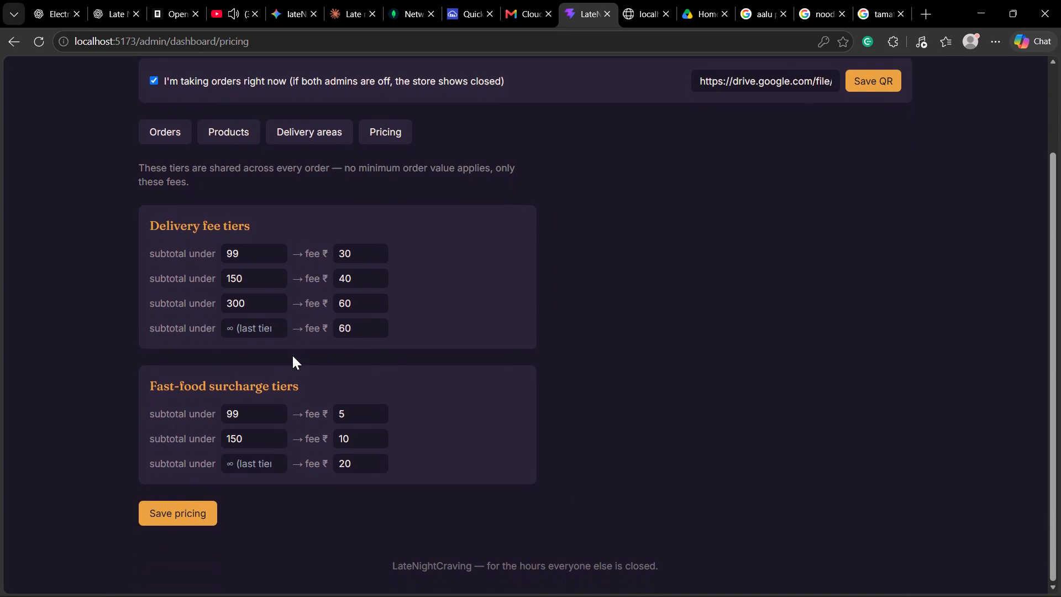